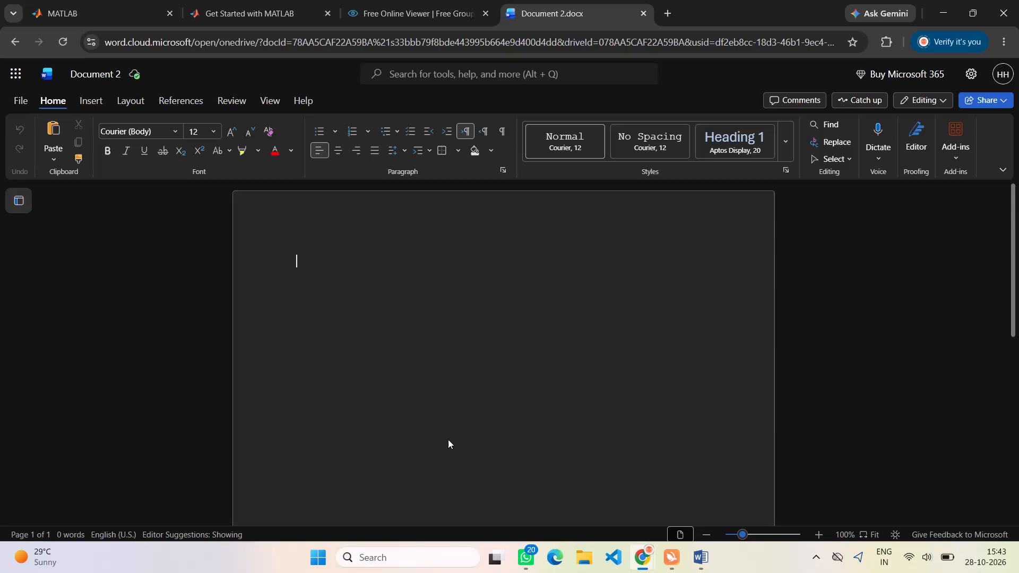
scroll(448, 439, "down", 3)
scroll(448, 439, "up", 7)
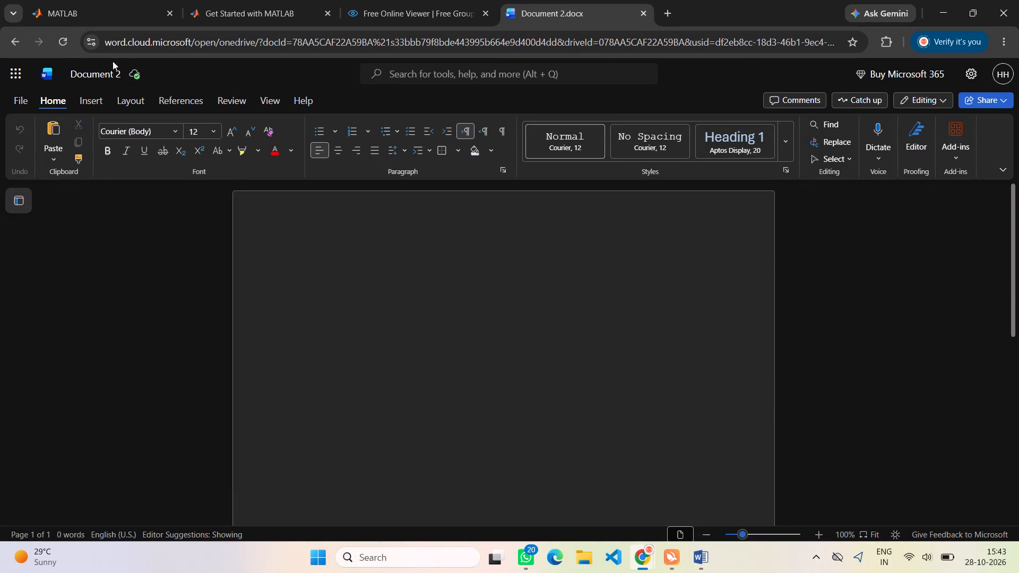
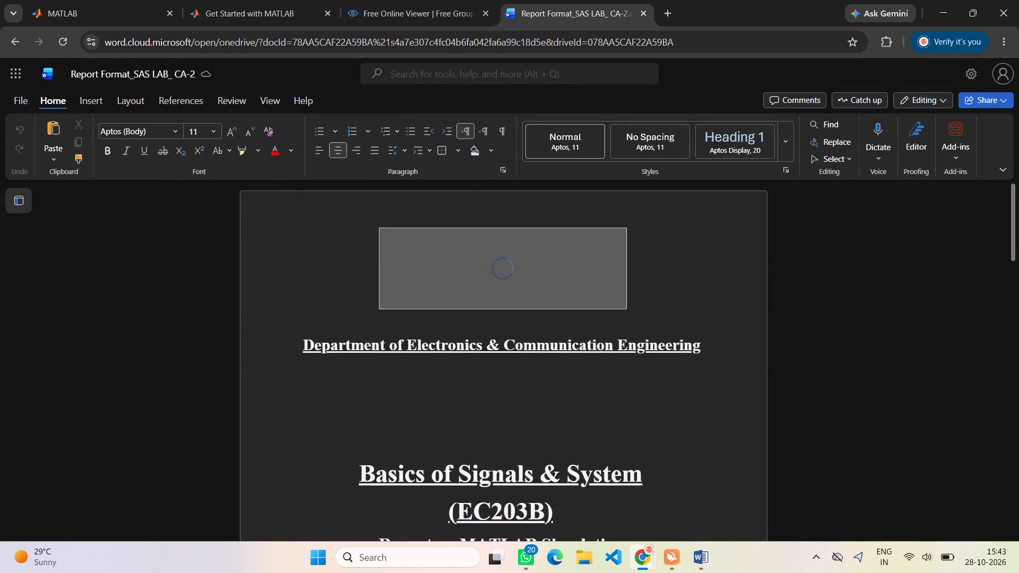
Look through the lab report template from the cover page to the RESULT section at reduced zoom.
scroll(395, 397, "down", 5)
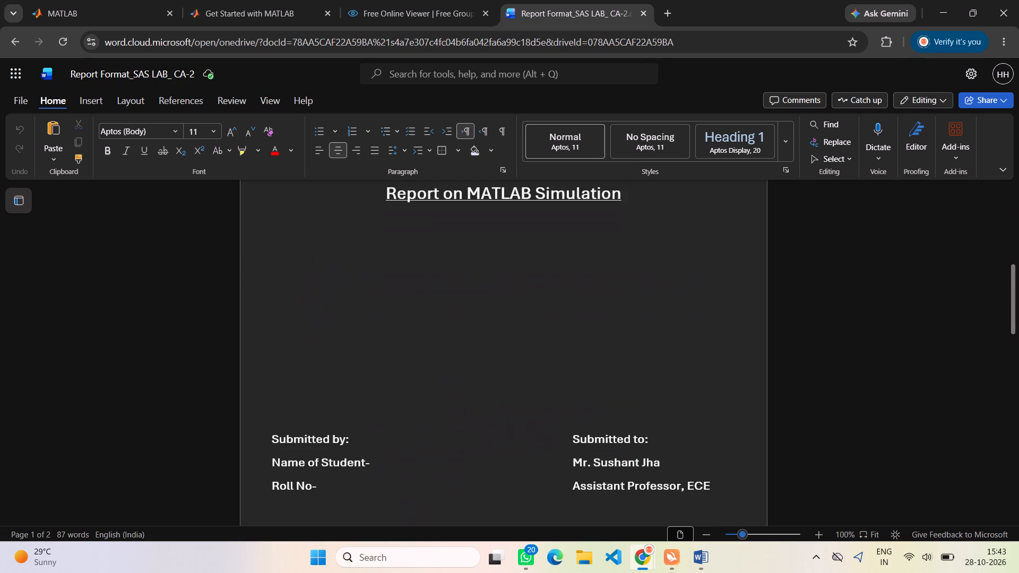
scroll(395, 397, "down", 3)
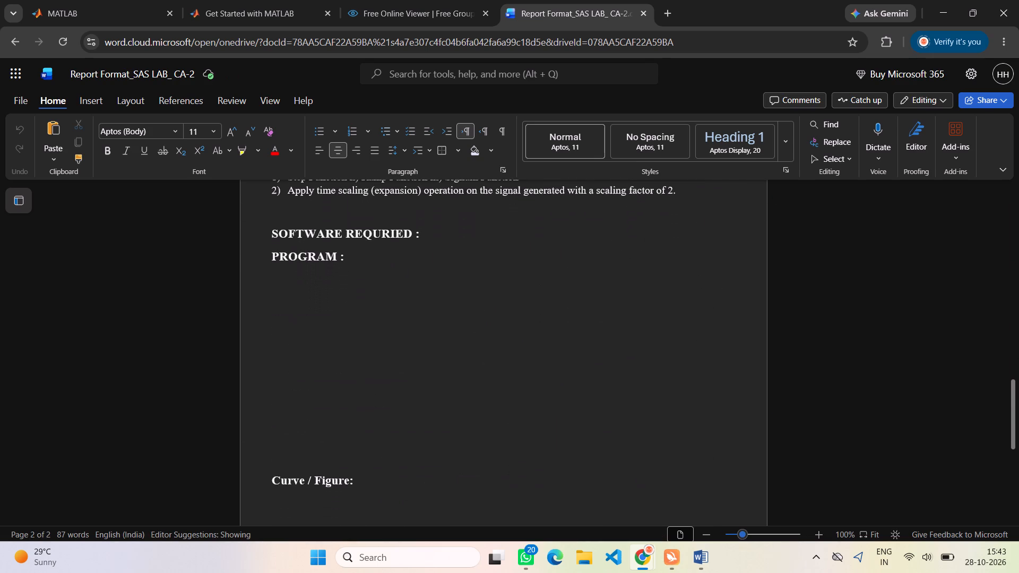
key("ctrl+minus")
key("ctrl+minus")
key("ctrl+minus")
key("ctrl+minus")
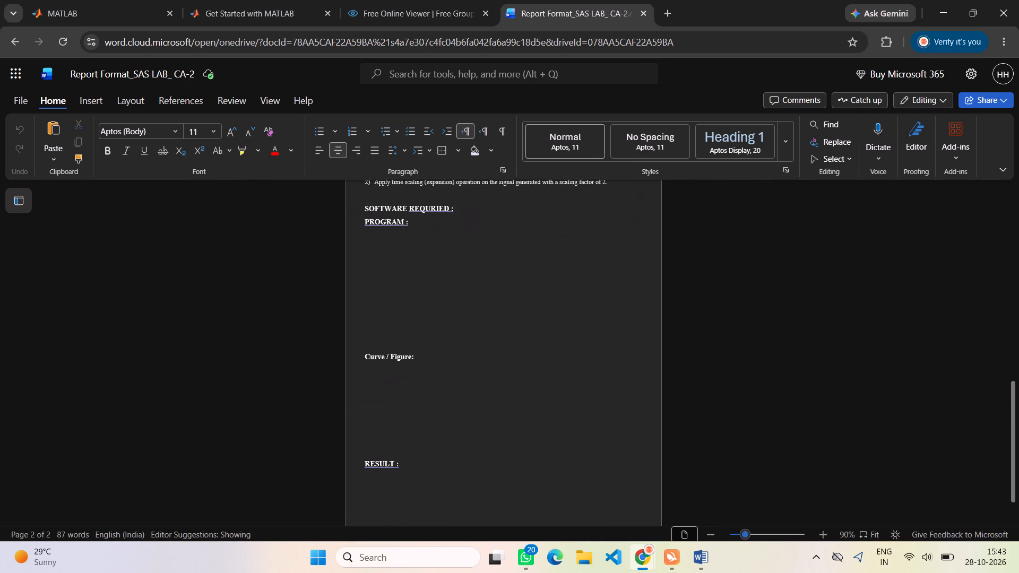
scroll(395, 397, "up", 1)
scroll(420, 439, "down", 1)
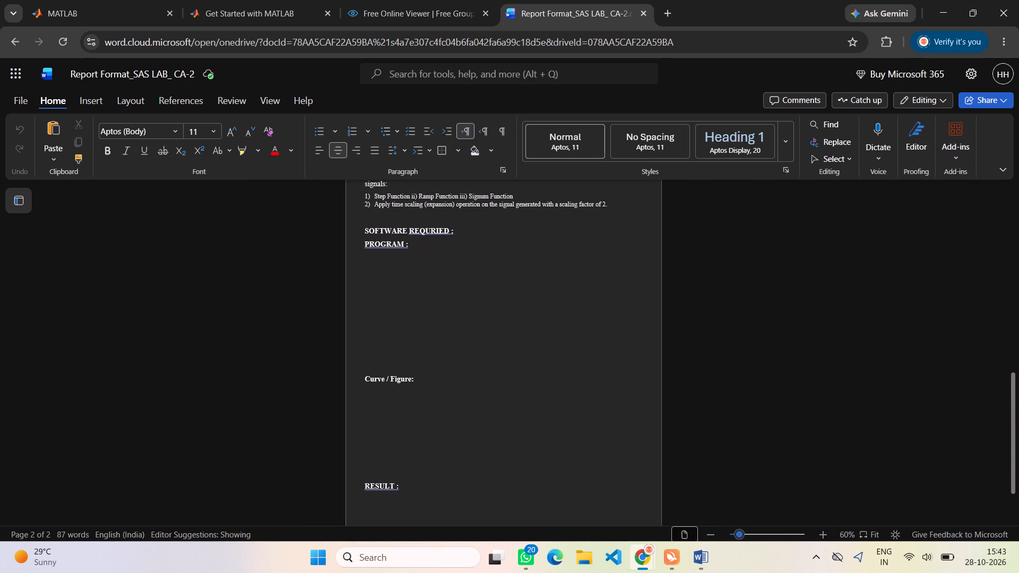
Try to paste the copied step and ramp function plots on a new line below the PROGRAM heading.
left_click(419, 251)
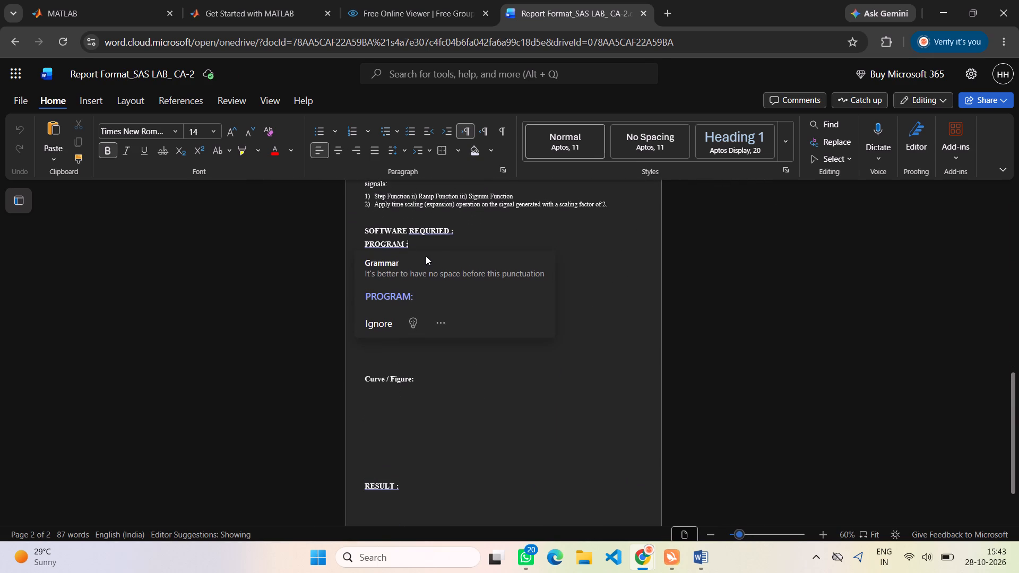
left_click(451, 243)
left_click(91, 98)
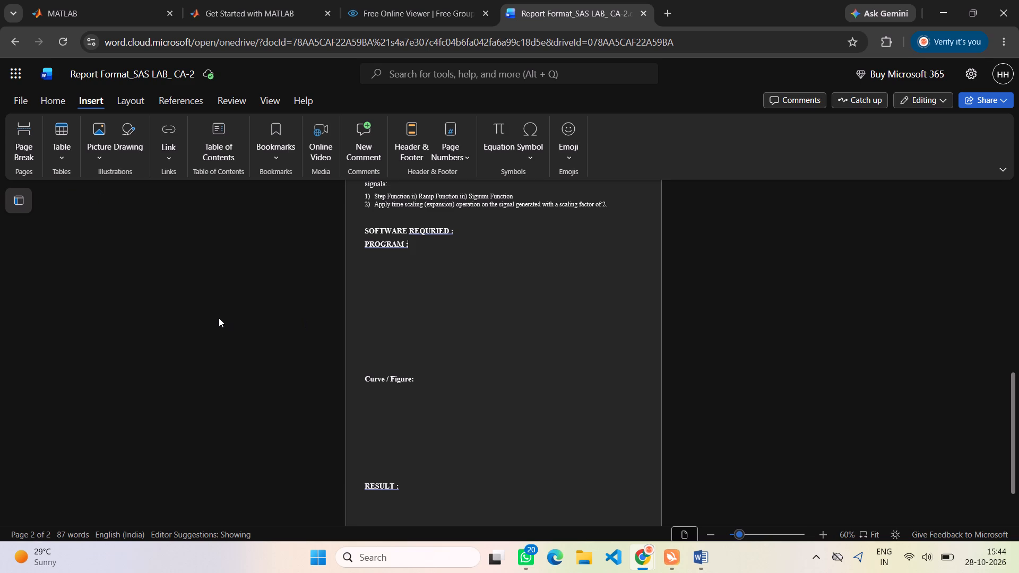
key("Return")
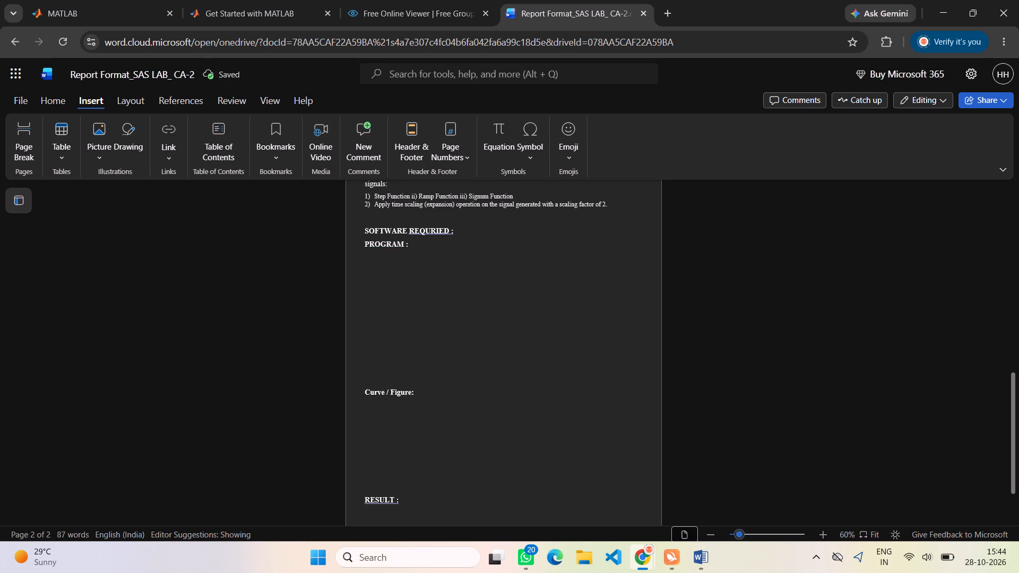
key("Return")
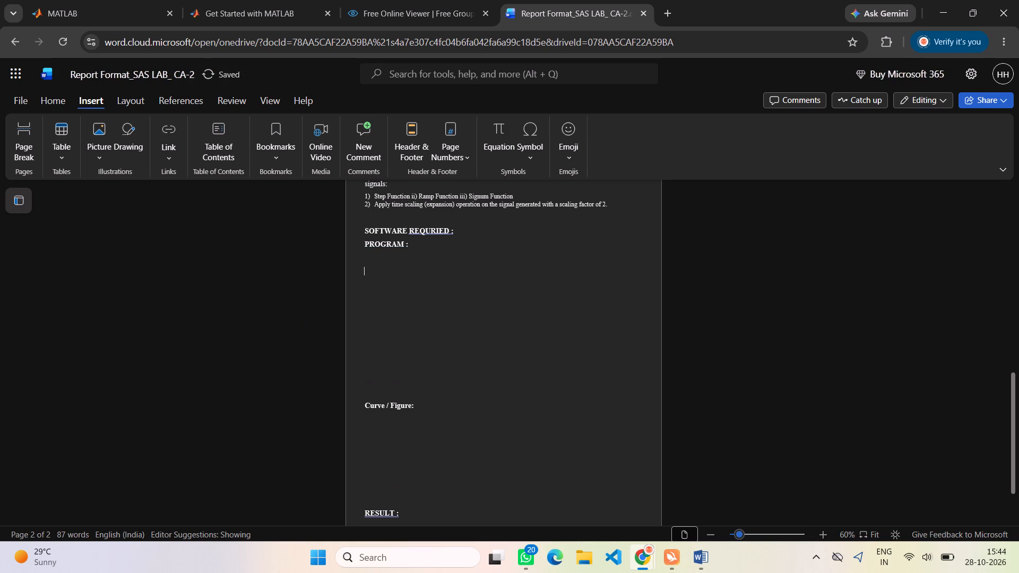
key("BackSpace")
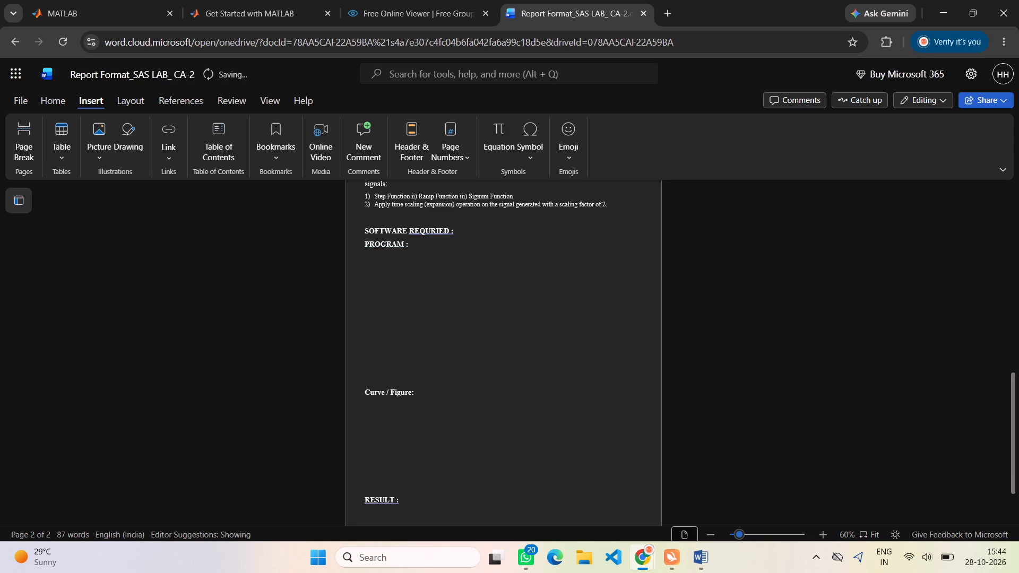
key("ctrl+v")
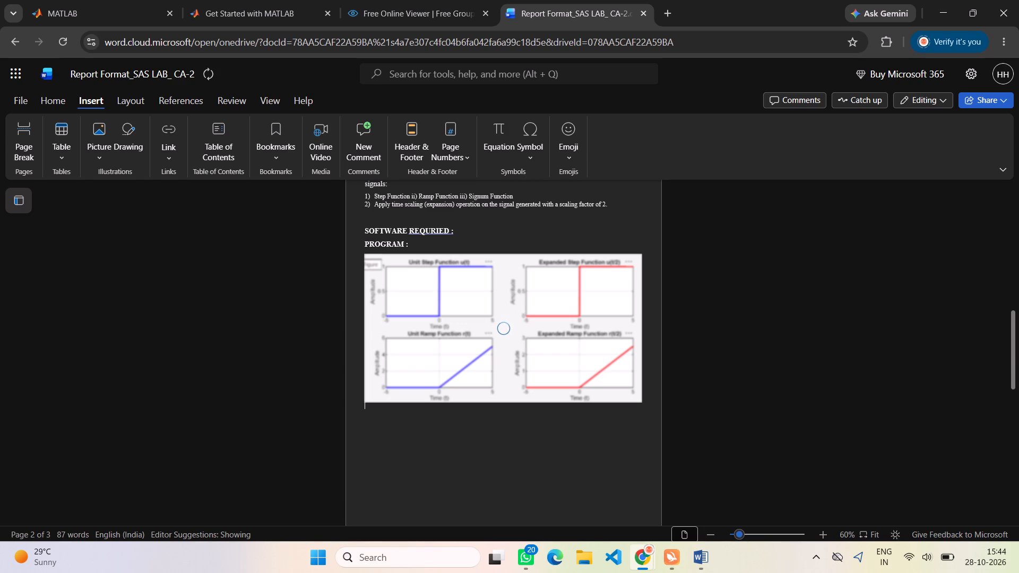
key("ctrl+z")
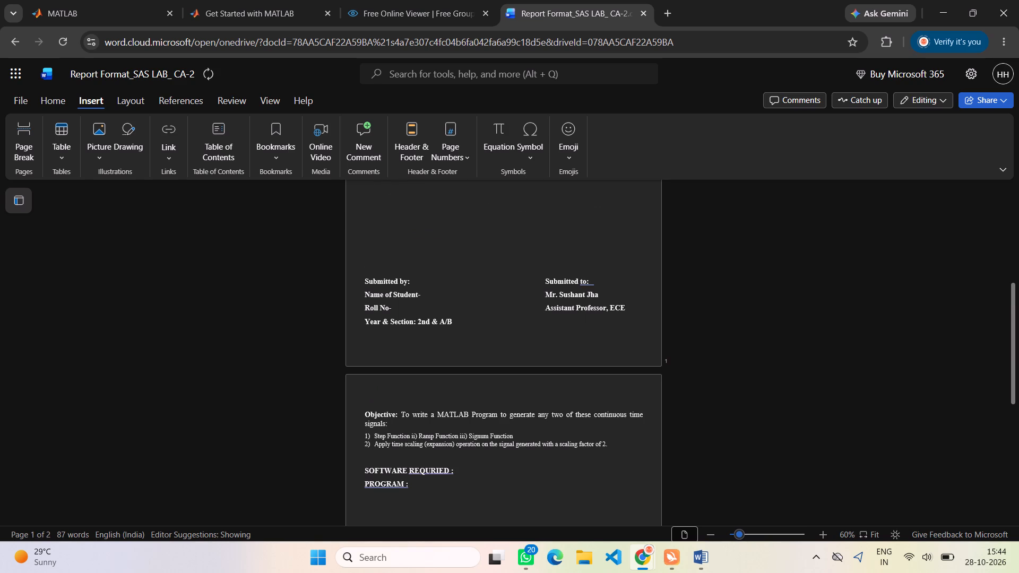
Paste the copied step and ramp function plots below the Curve / Figure heading.
scroll(219, 318, "down", 5)
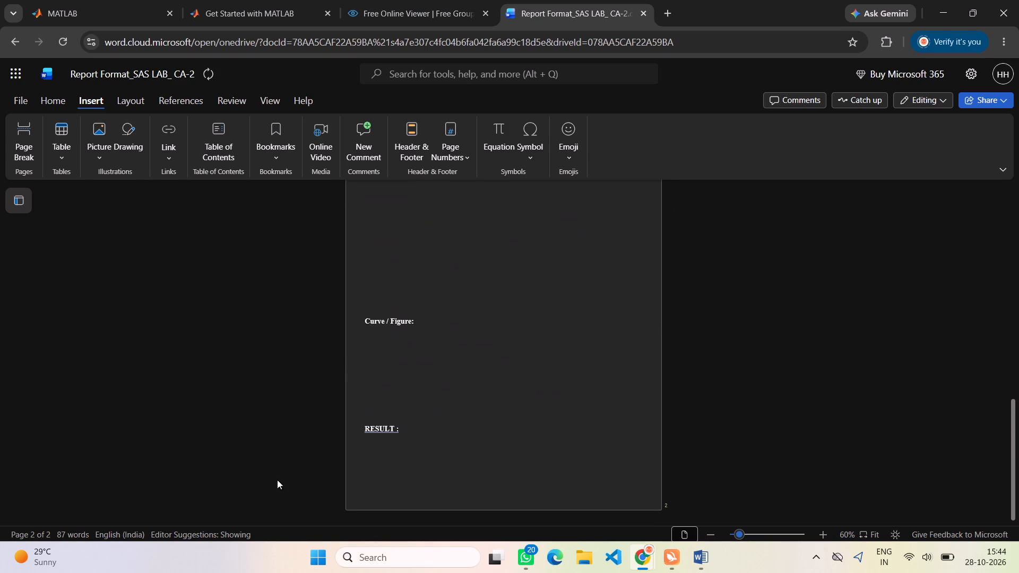
left_click(438, 341)
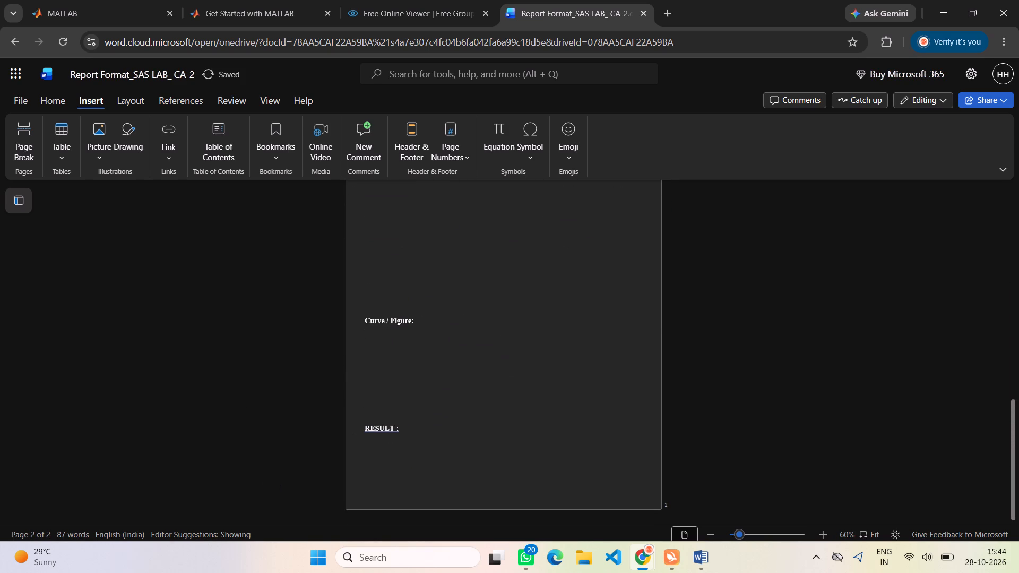
key("ctrl+v")
Delete backwards from the RESULT heading through the blank lines, the plot image and the end of the Curve / Figure heading.
scroll(438, 341, "up", 1)
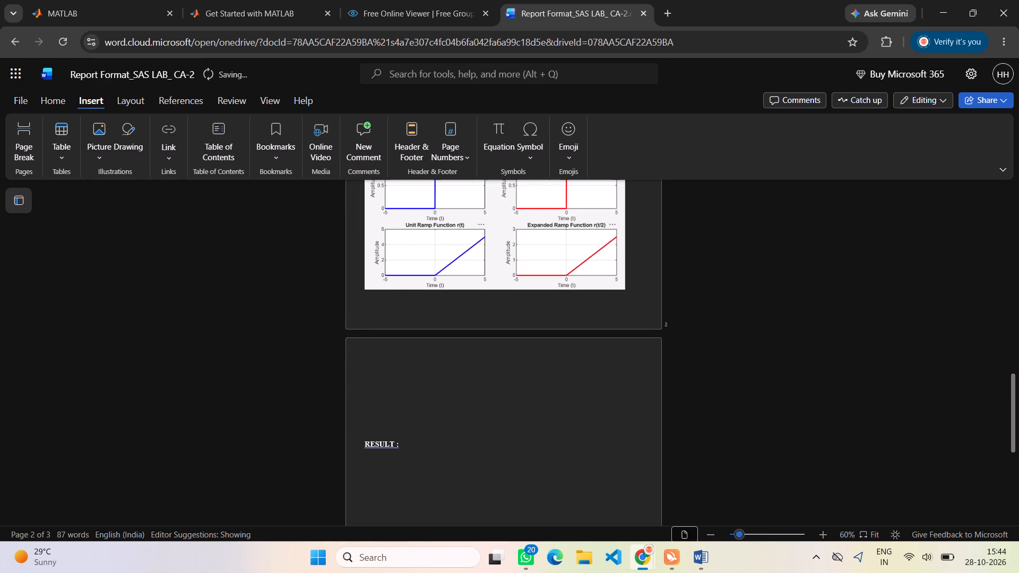
left_click(405, 457)
key("BackSpace")
key("BackSpace")
key("BackSpace")
key("BackSpace")
key("BackSpace")
key("BackSpace")
key("BackSpace")
key("BackSpace")
key("BackSpace")
key("BackSpace")
key("BackSpace")
key("BackSpace")
key("BackSpace")
key("BackSpace")
key("BackSpace")
key("BackSpace")
key("BackSpace")
key("BackSpace")
key("BackSpace")
key("BackSpace")
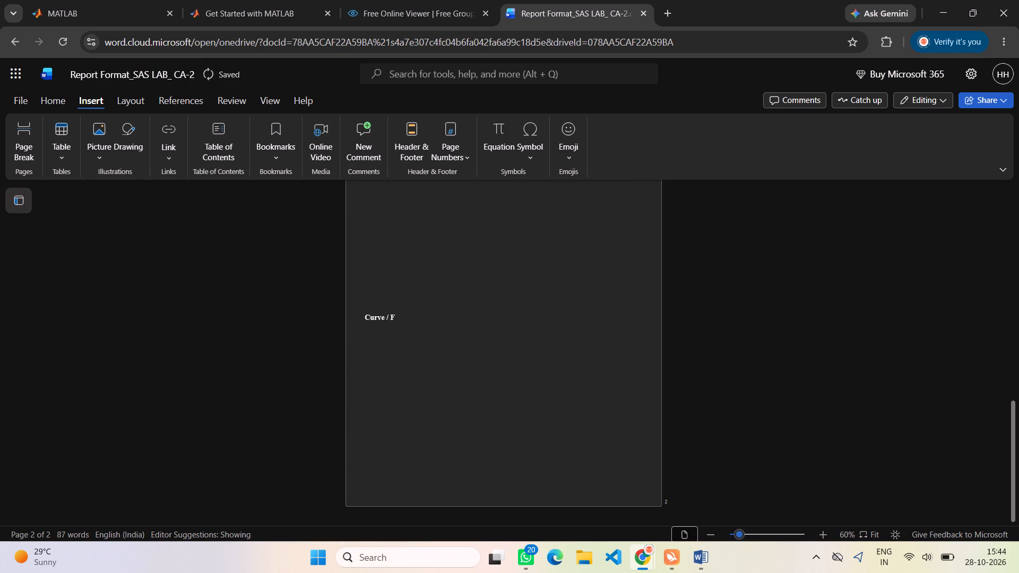
Undo the latest deletions until the full Curve / Figure heading and the plot image are restored.
key("ctrl+z")
key("ctrl+z")
key("ctrl+z")
key("ctrl+z")
key("ctrl+z")
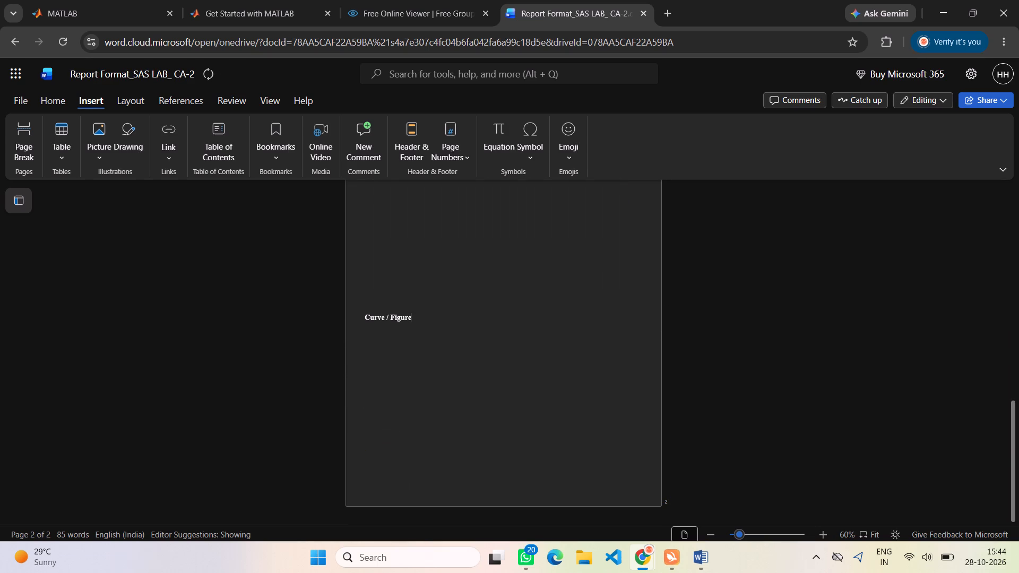
key("ctrl+z")
key("ctrl+z")
key("ctrl+z")
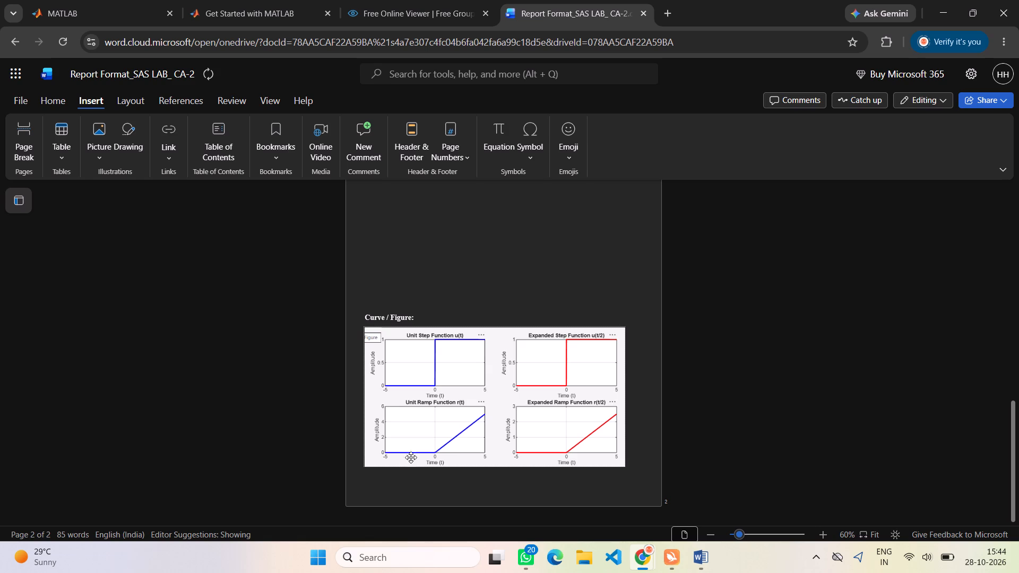
left_click(739, 381)
Copy the entire untitled2.m script from MATLAB and paste it on a new line below the report's PROGRAM heading.
scroll(512, 252, "up", 1)
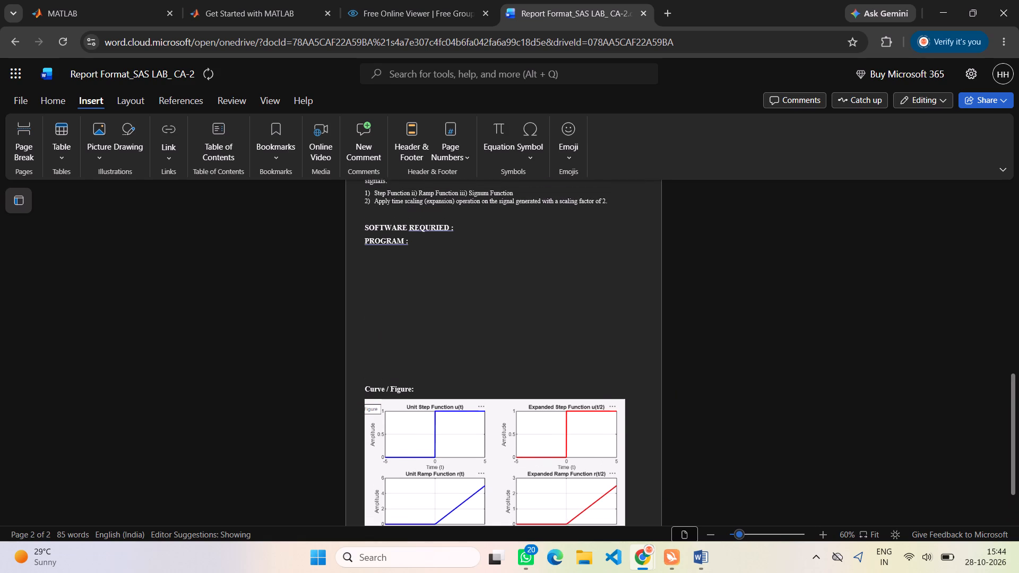
scroll(512, 252, "up", 1)
left_click(425, 251)
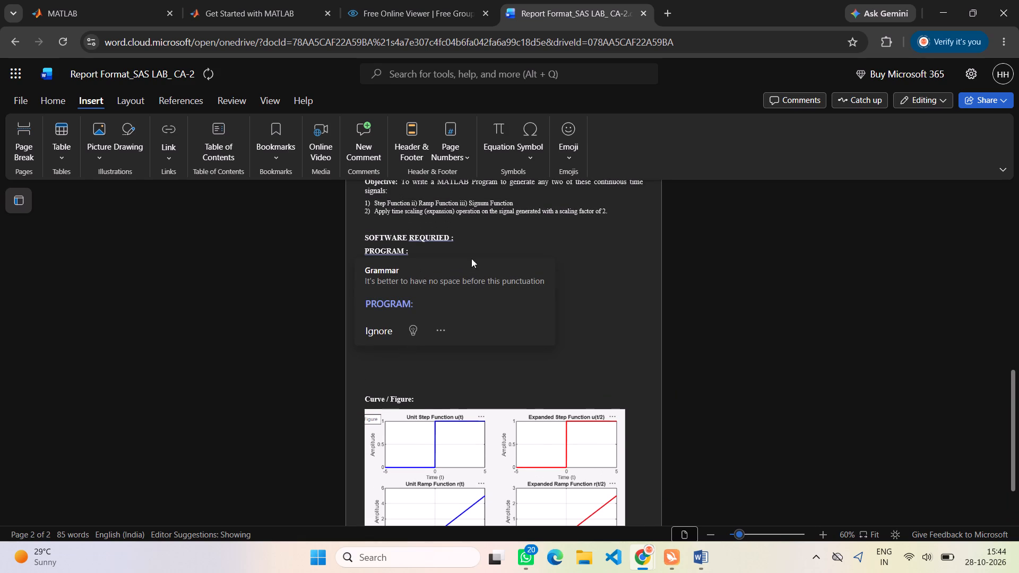
key("Return")
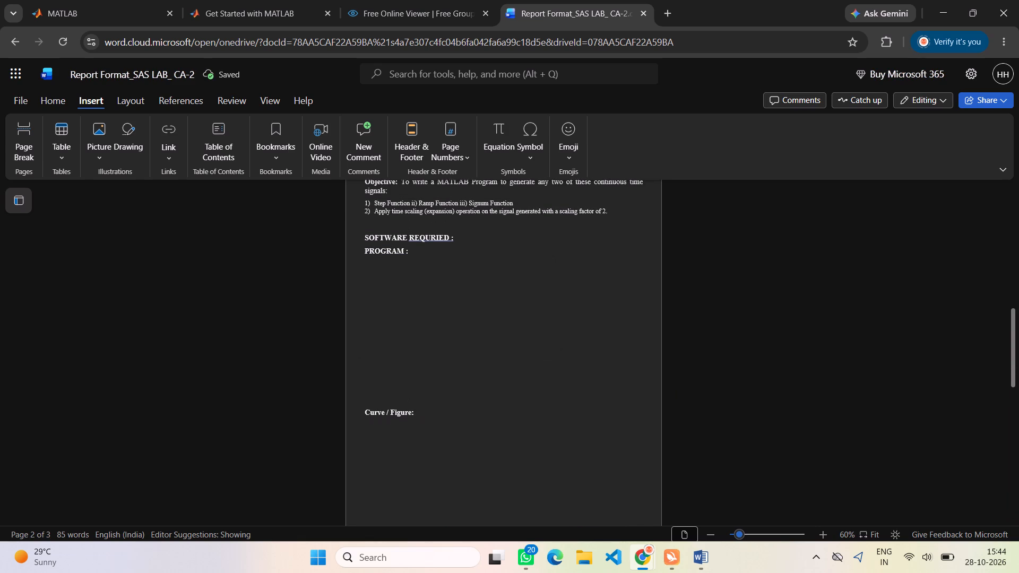
left_click(140, 0)
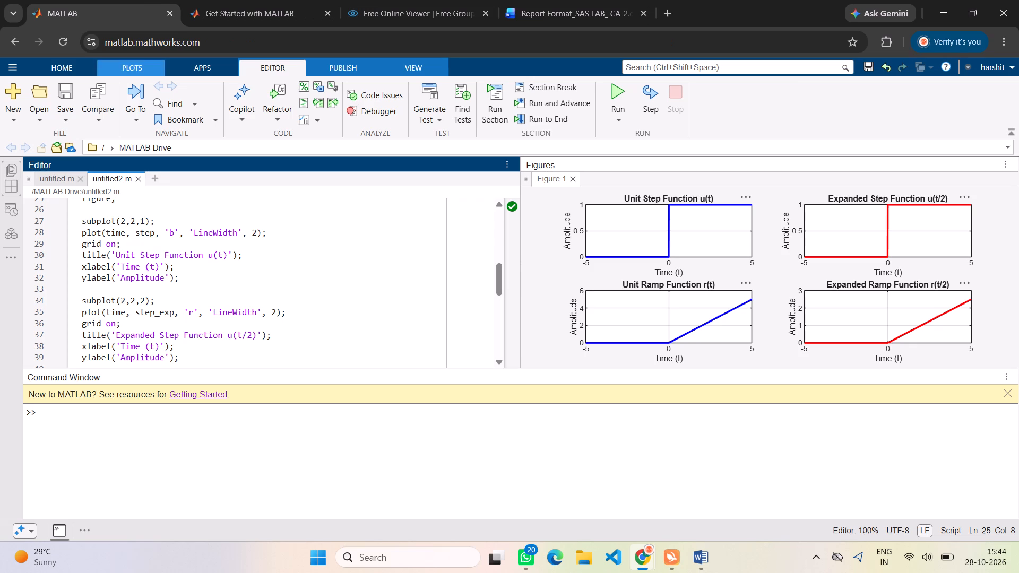
left_click(278, 337)
key("ctrl+a")
key("ctrl+c")
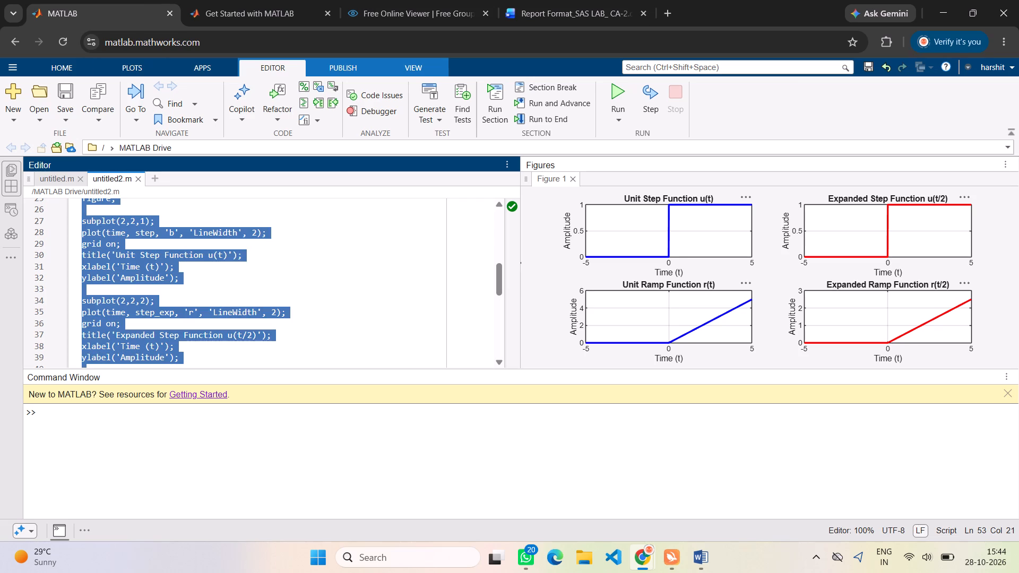
left_click(546, 0)
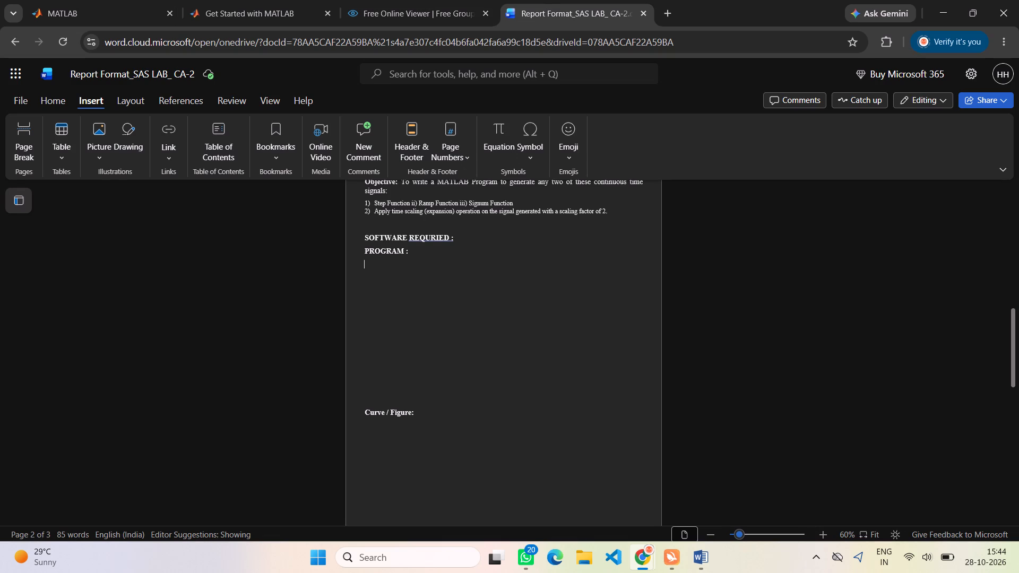
key("ctrl+v")
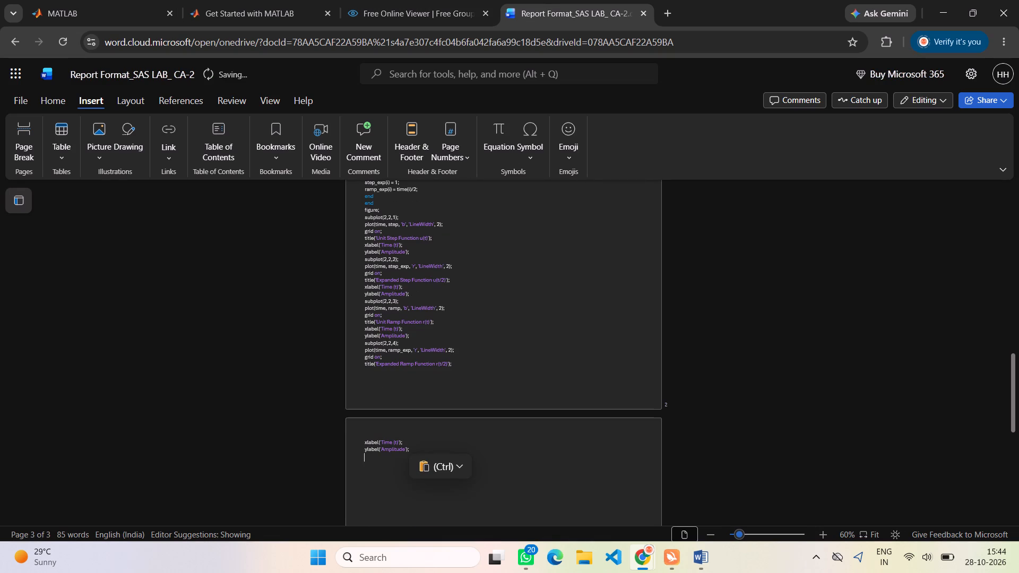
Review the pasted program code and the spacing before the Curve / Figure section.
scroll(424, 282, "up", 2)
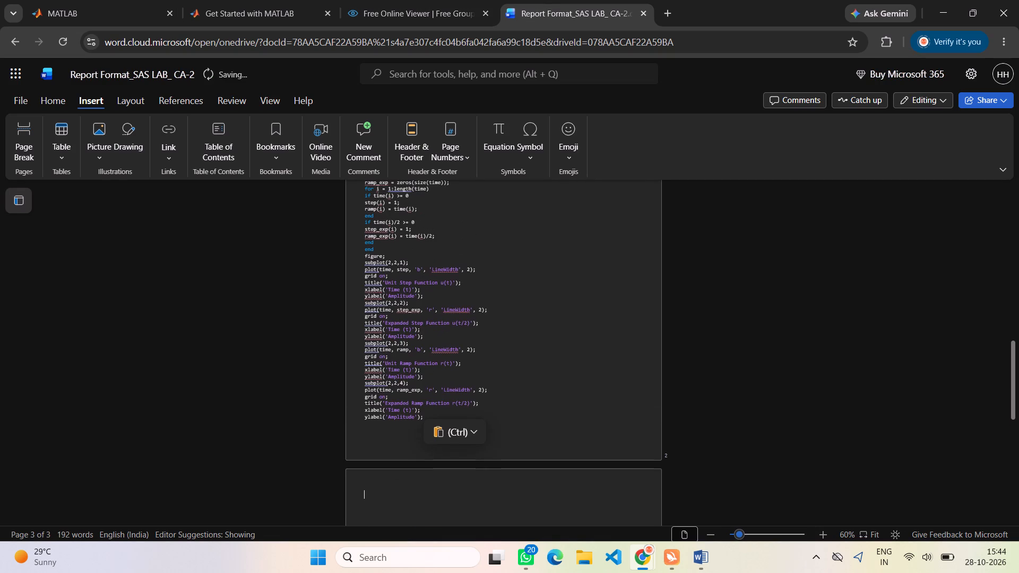
scroll(424, 282, "up", 3)
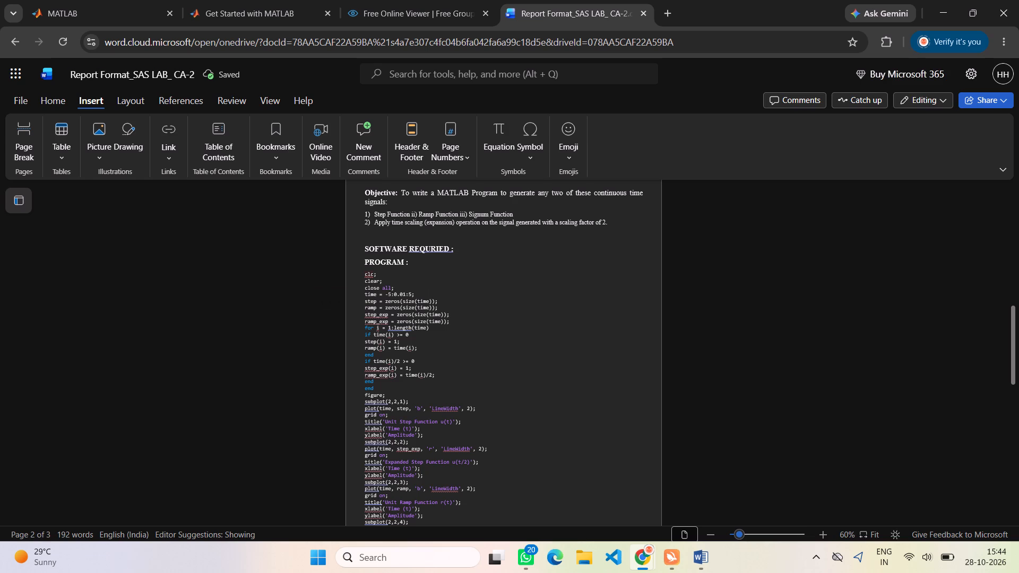
left_click(417, 259)
scroll(417, 259, "down", 2)
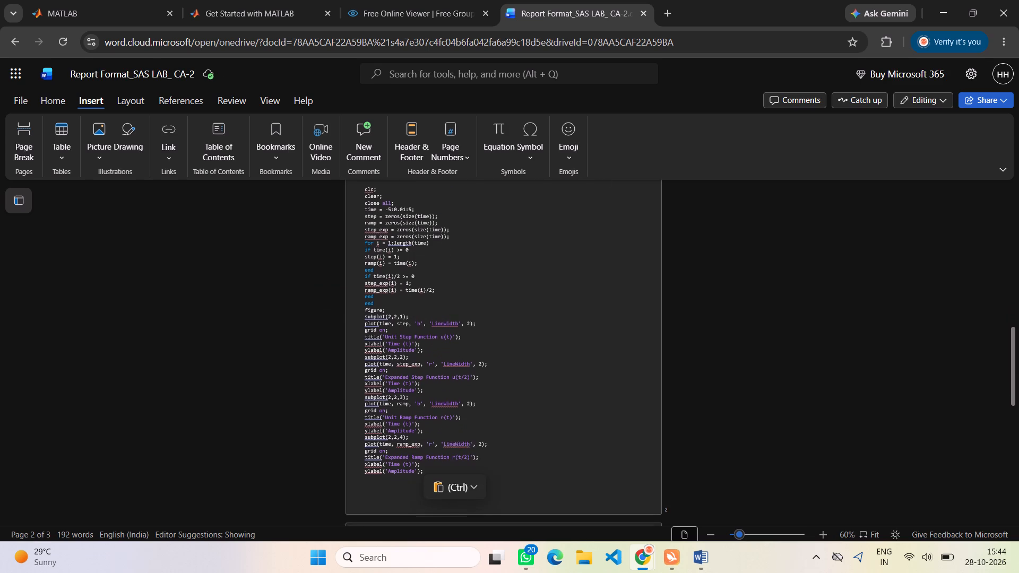
scroll(448, 332, "down", 5)
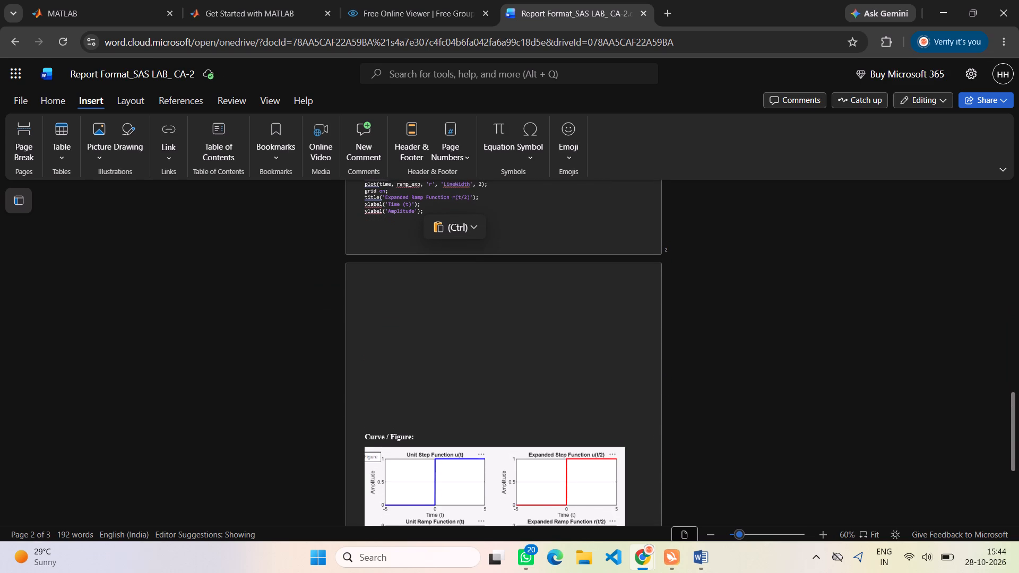
left_click(413, 398)
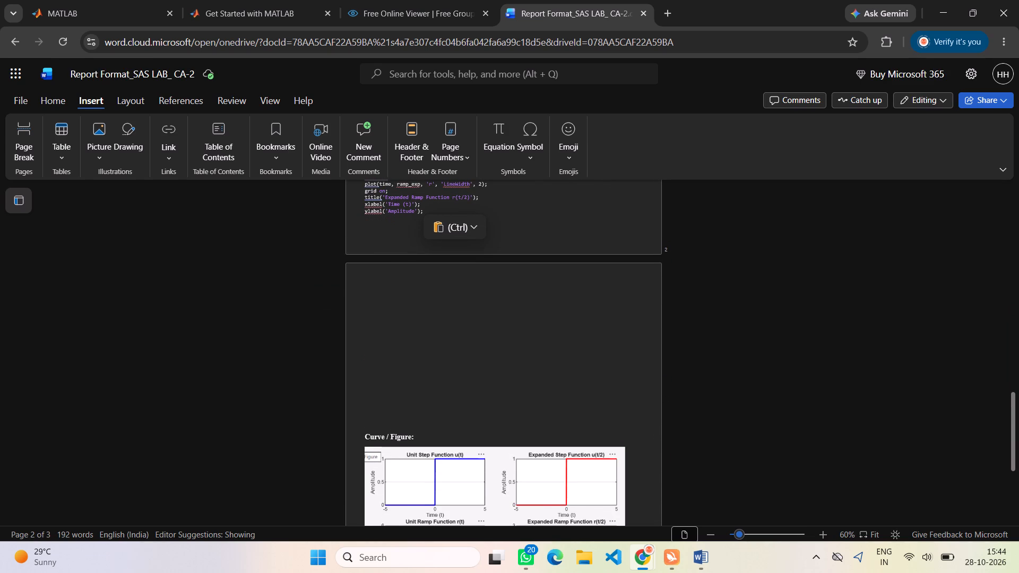
Delete the blank lines between the end of the pasted program and the Curve / Figure heading so the heading starts page 3.
left_click(379, 422)
key("BackSpace")
key("BackSpace")
key("BackSpace")
key("BackSpace")
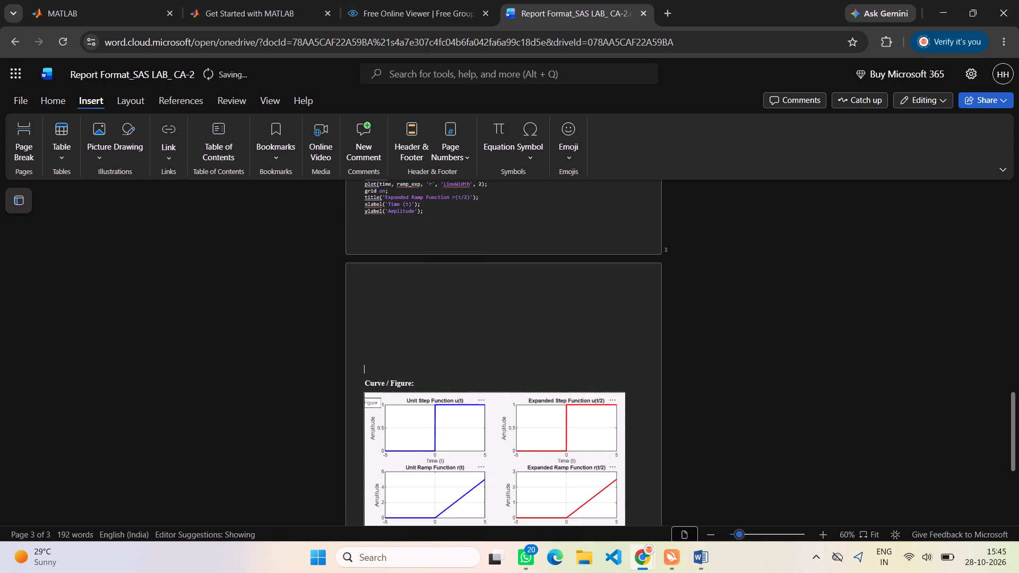
key("BackSpace")
key("BackSpace")
key("BackSpace")
key("BackSpace")
key("BackSpace")
key("BackSpace")
key("BackSpace")
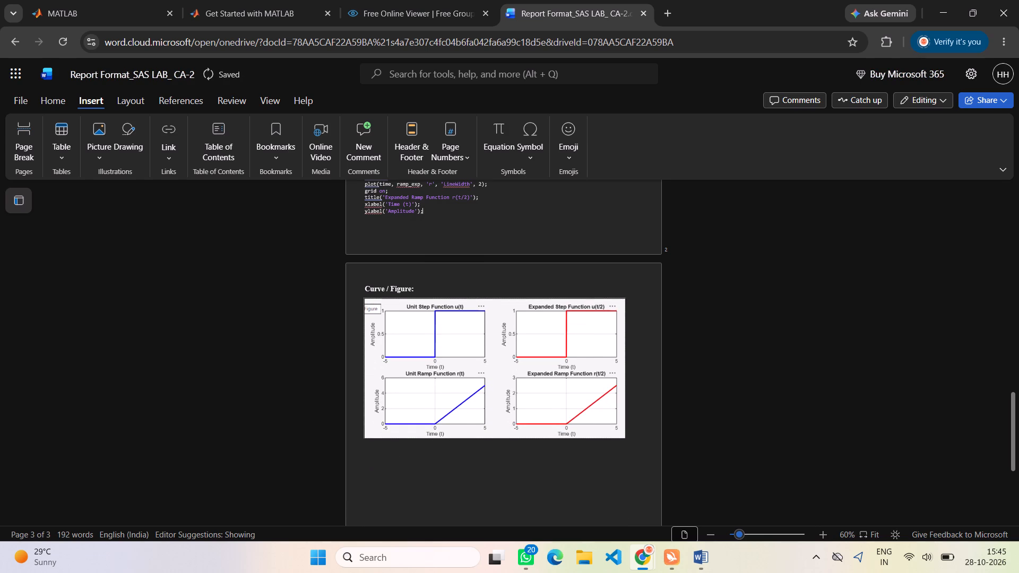
Enter the student's first name after both Submitted by and Name of Student on the cover page.
left_click(480, 465)
scroll(480, 465, "down", 5)
scroll(480, 465, "up", 4)
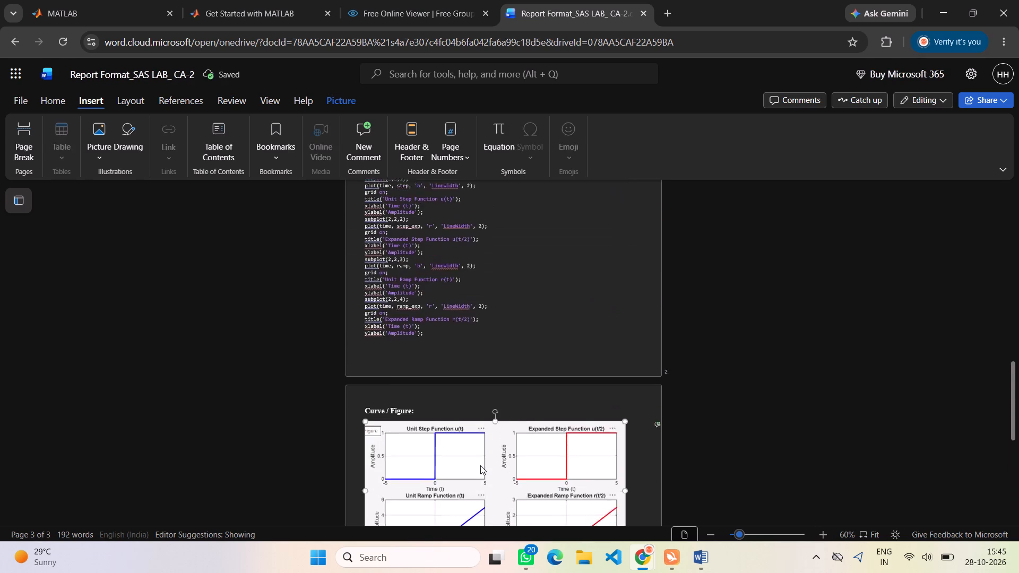
scroll(480, 465, "up", 4)
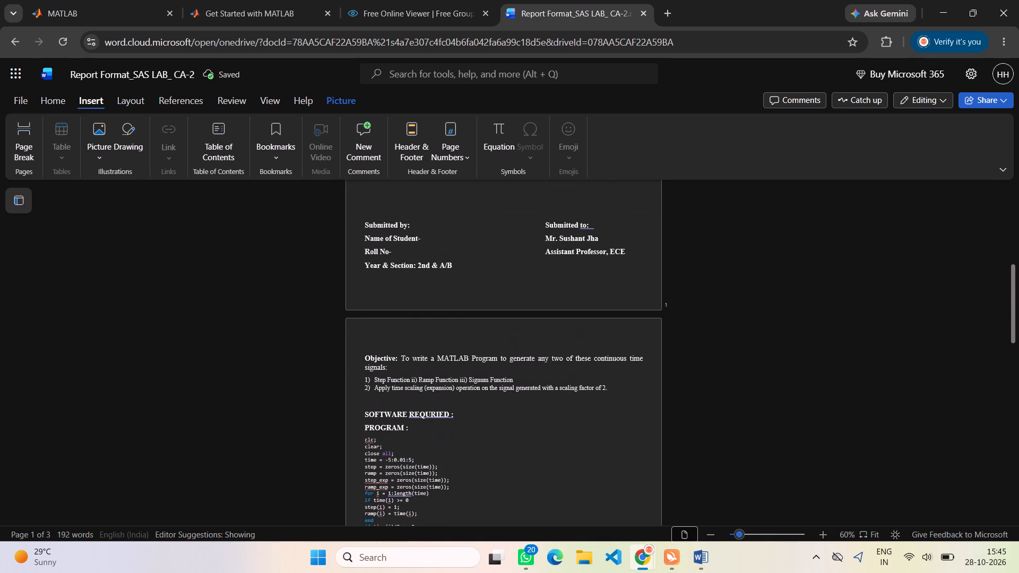
scroll(480, 465, "up", 2)
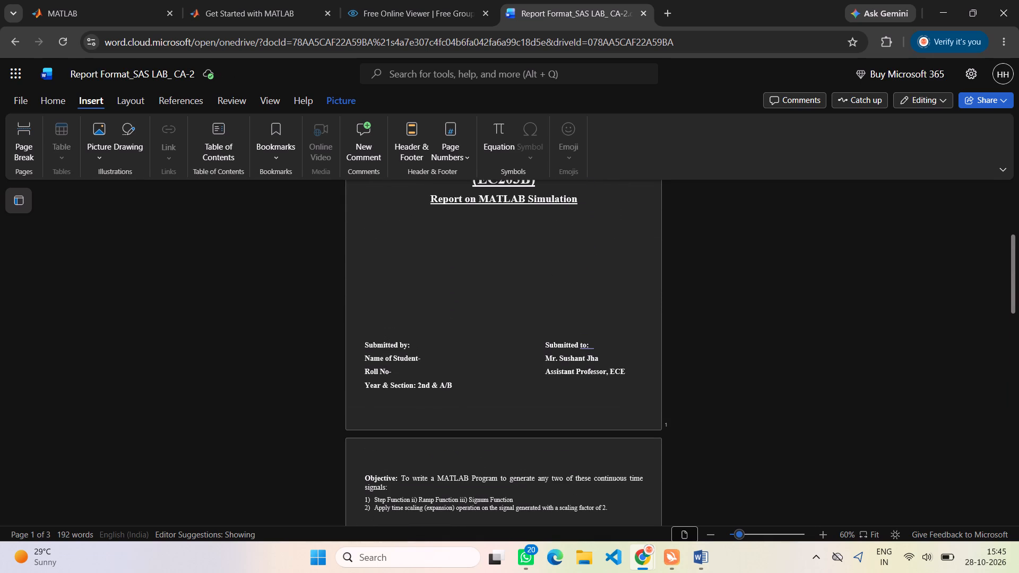
left_click(421, 347)
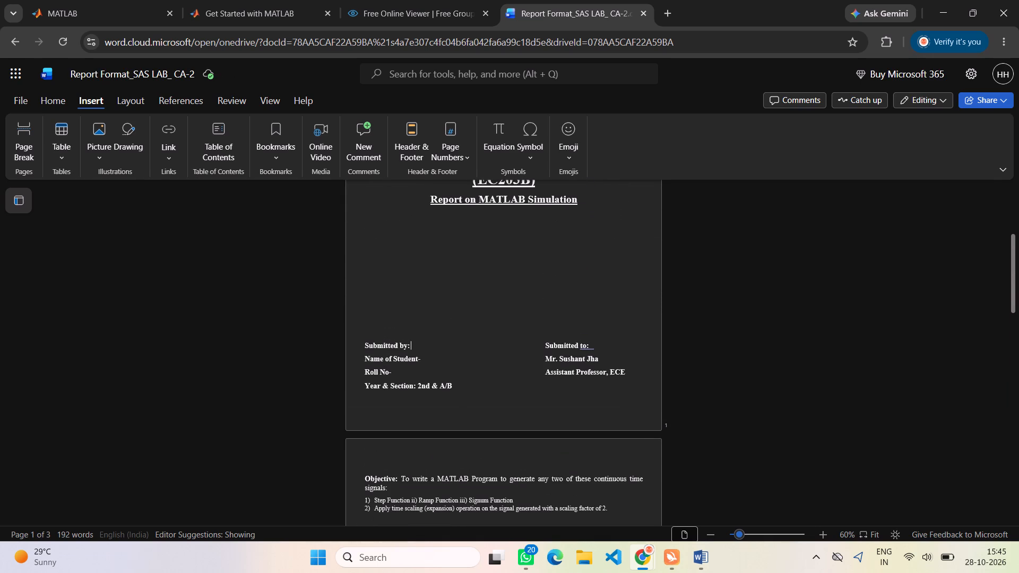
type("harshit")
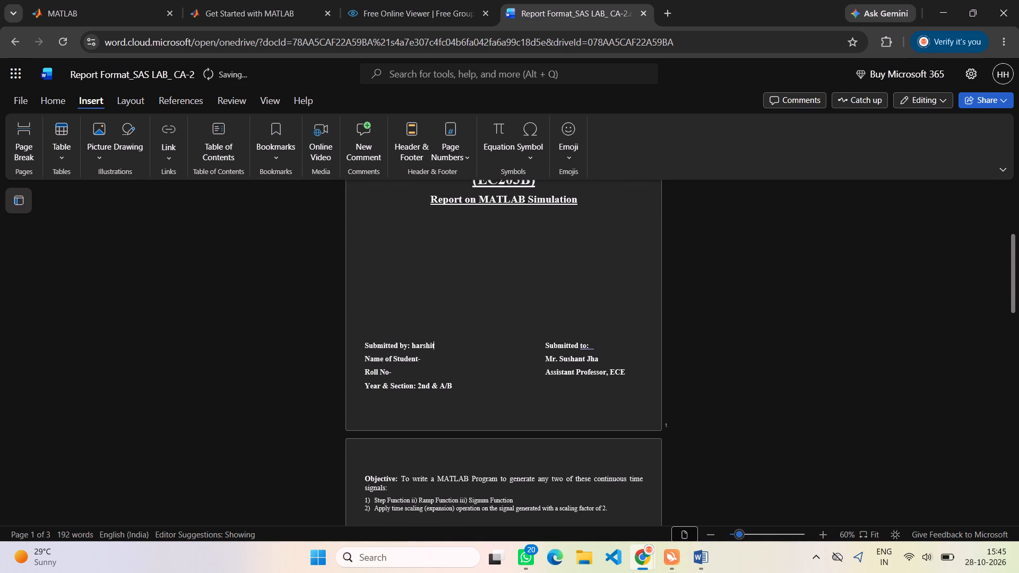
left_click(439, 362)
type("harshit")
Enter the student's roll number after Roll No on the cover page.
left_click(406, 368)
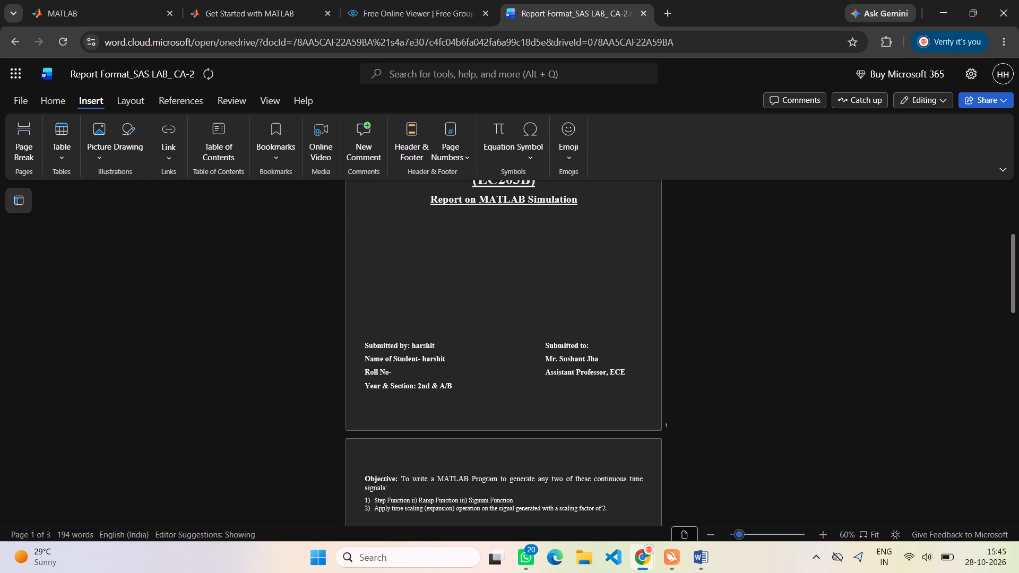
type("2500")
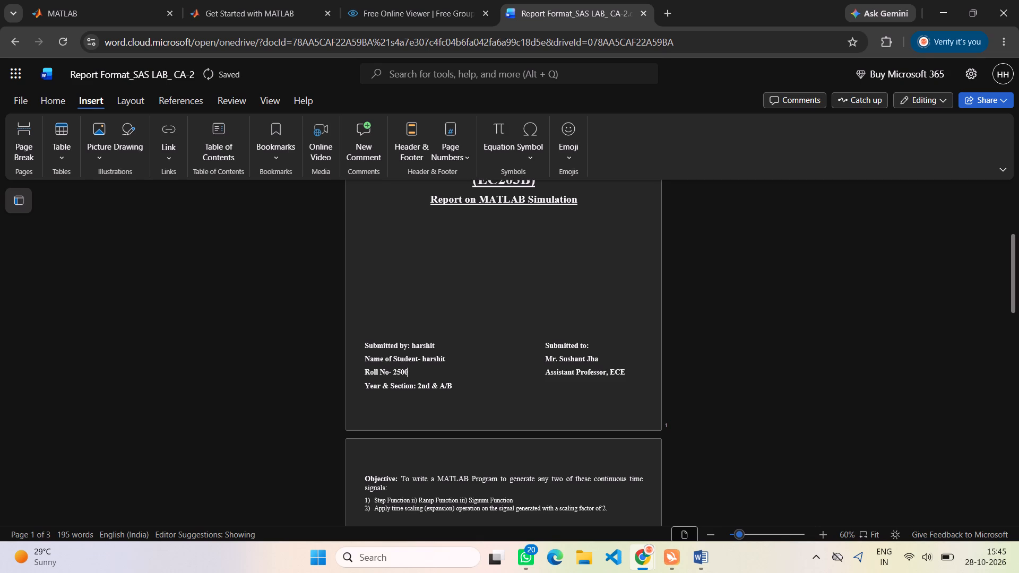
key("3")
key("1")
Correct and complete the student's roll number on the report's cover page.
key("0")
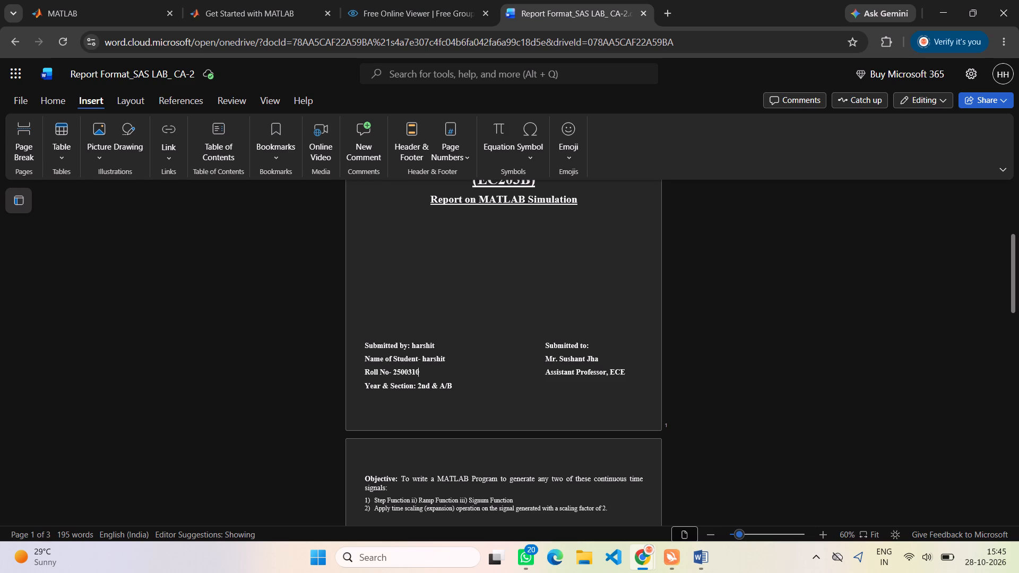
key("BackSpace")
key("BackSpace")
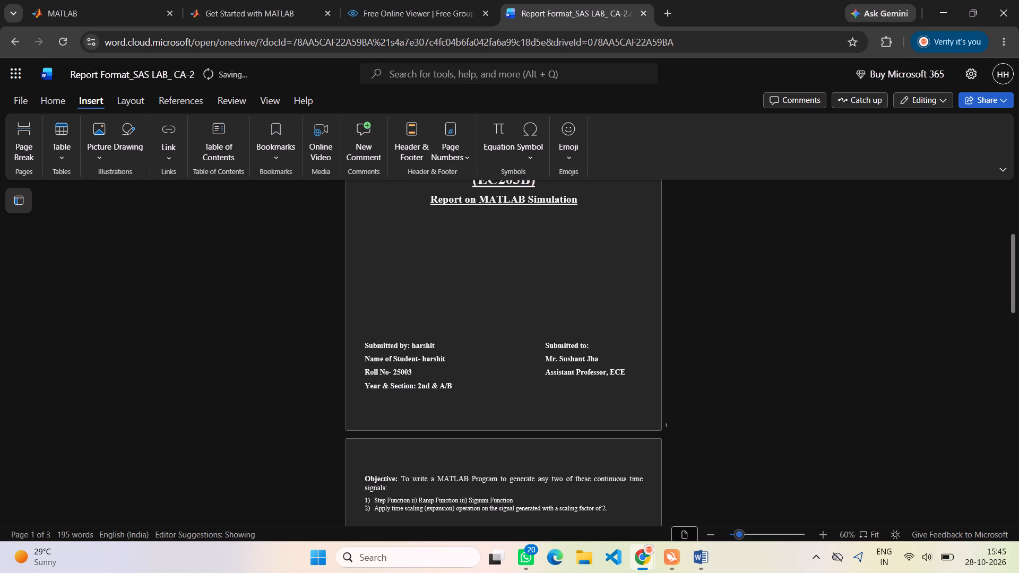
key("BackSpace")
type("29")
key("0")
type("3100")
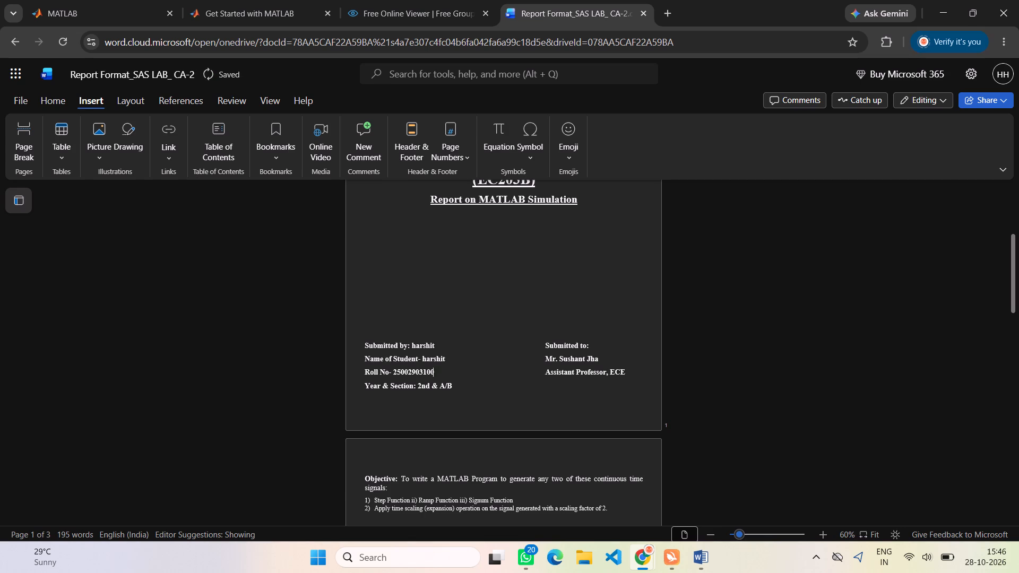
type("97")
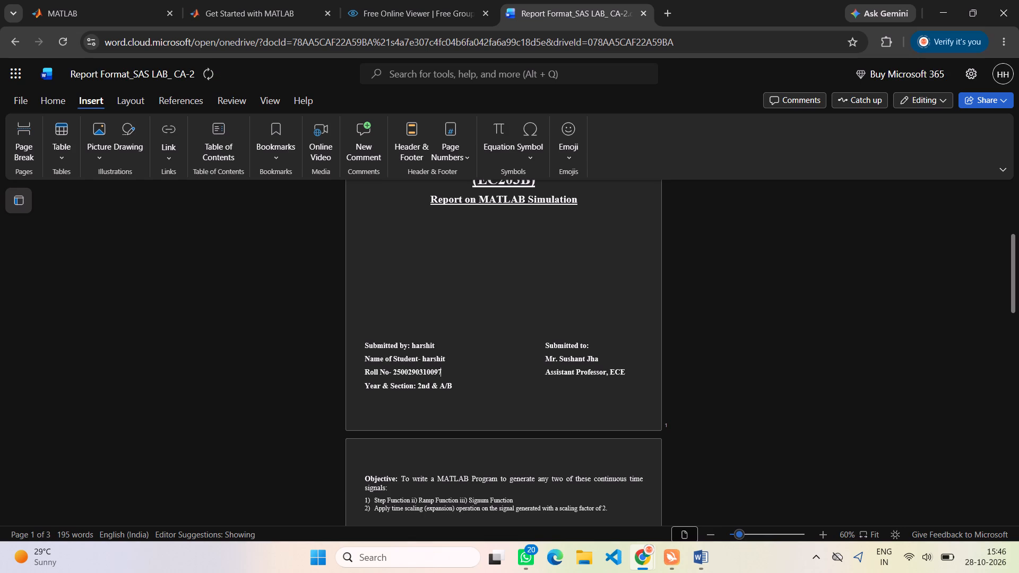
Remove the A option from the Year & Section line so it reads 2nd & B.
left_click(465, 387)
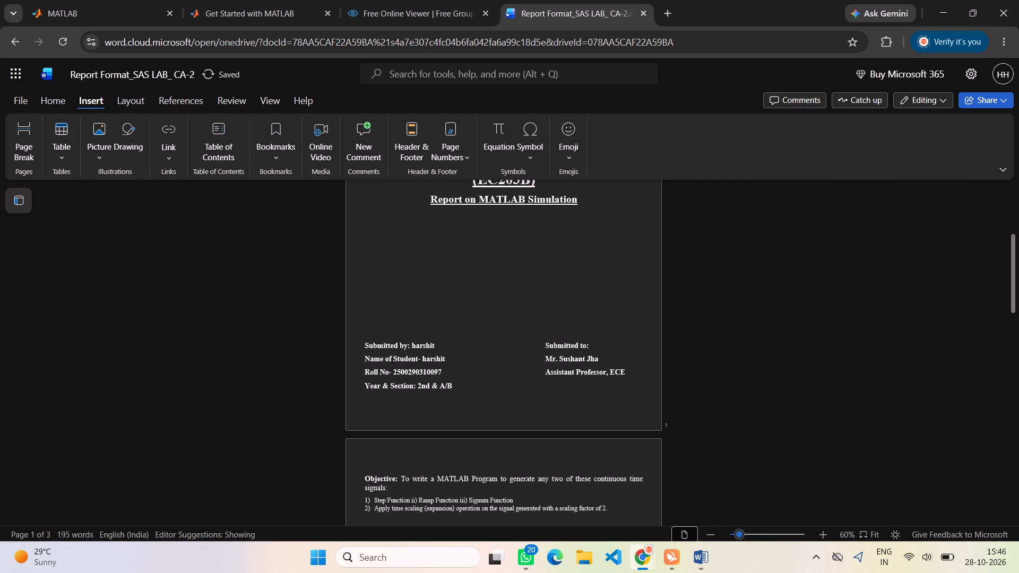
left_click(448, 383)
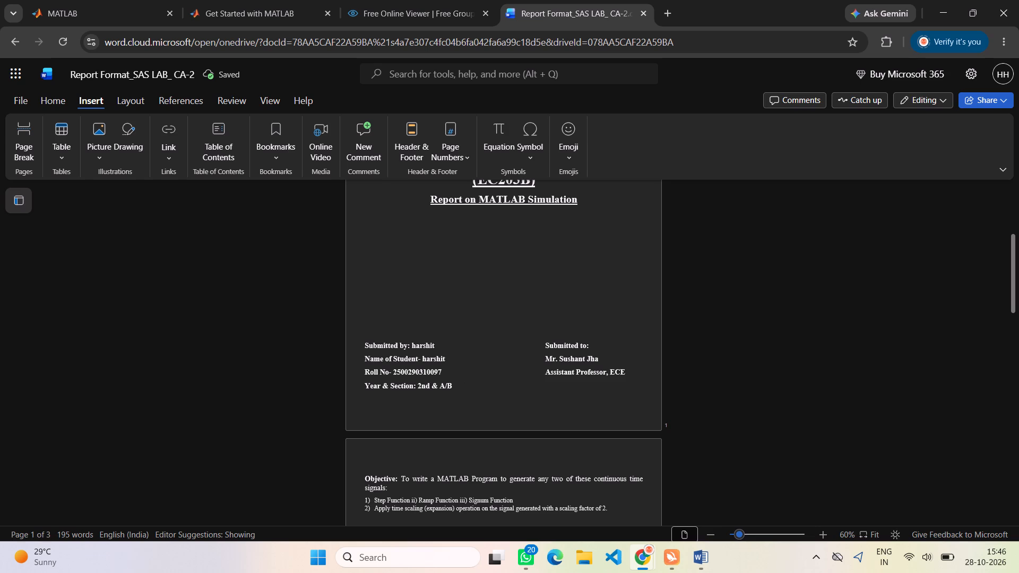
left_click(448, 383)
key("BackSpace")
key("BackSpace")
left_click(450, 389)
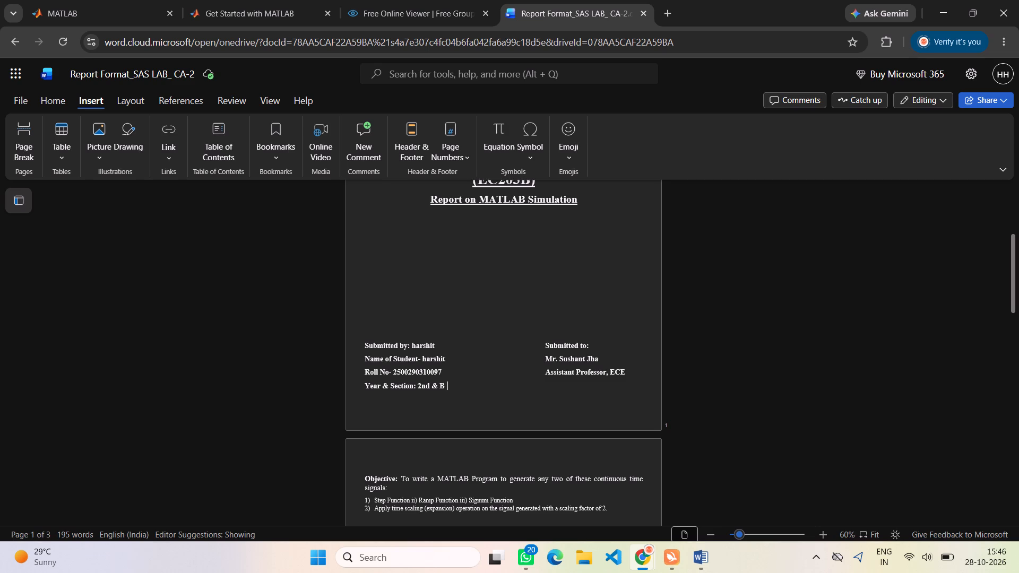
scroll(450, 389, "down", 1)
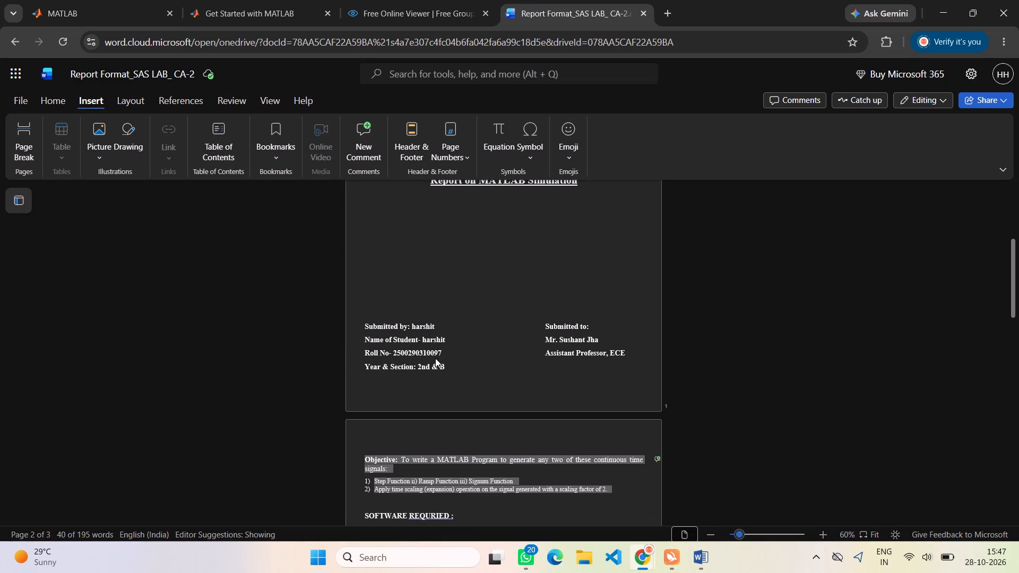
scroll(435, 358, "down", 6)
scroll(515, 472, "down", 5)
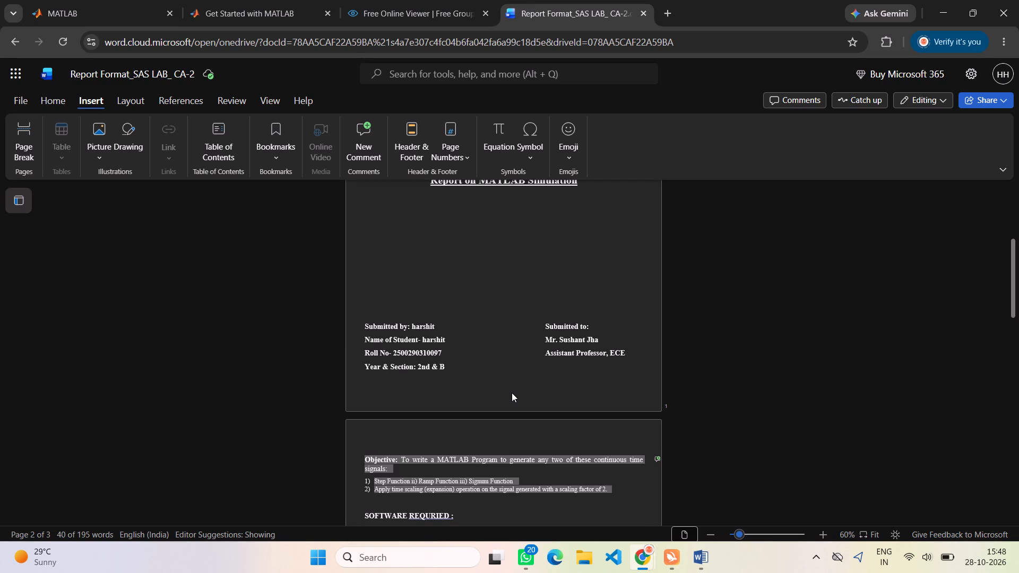
left_click(512, 393)
scroll(512, 393, "down", 8)
scroll(512, 393, "up", 3)
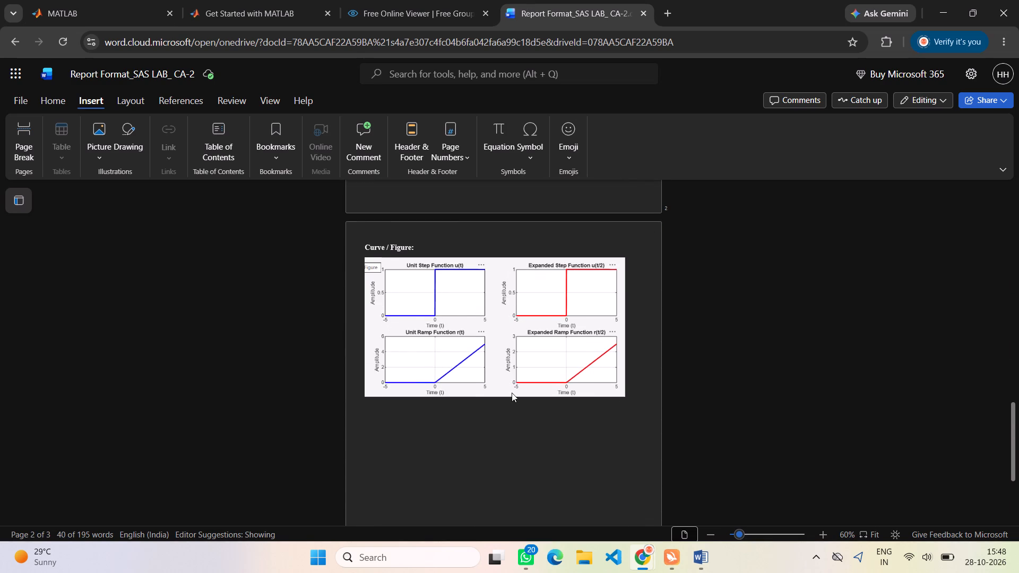
left_click(515, 375)
key("BackSpace")
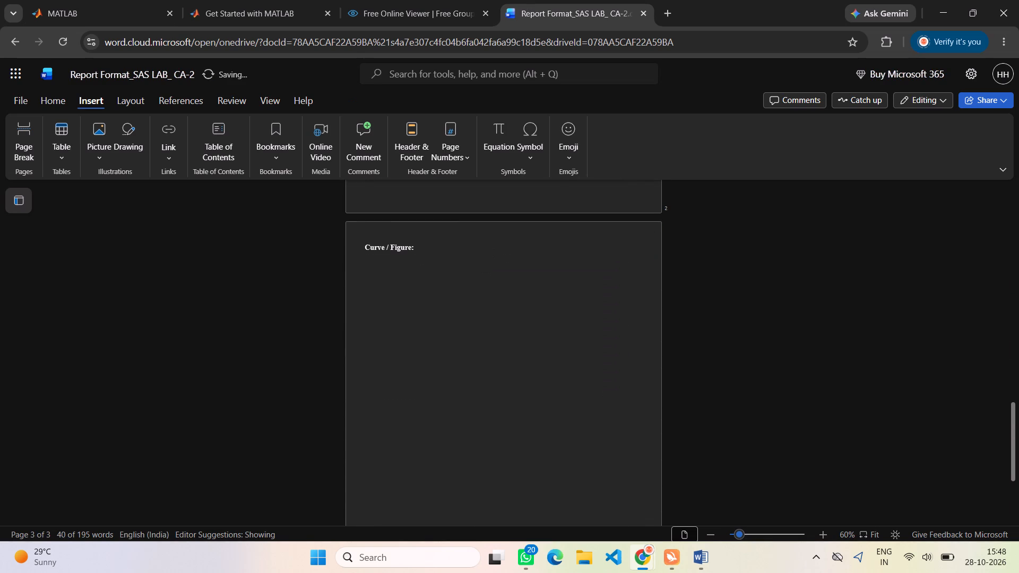
key("ctrl+v")
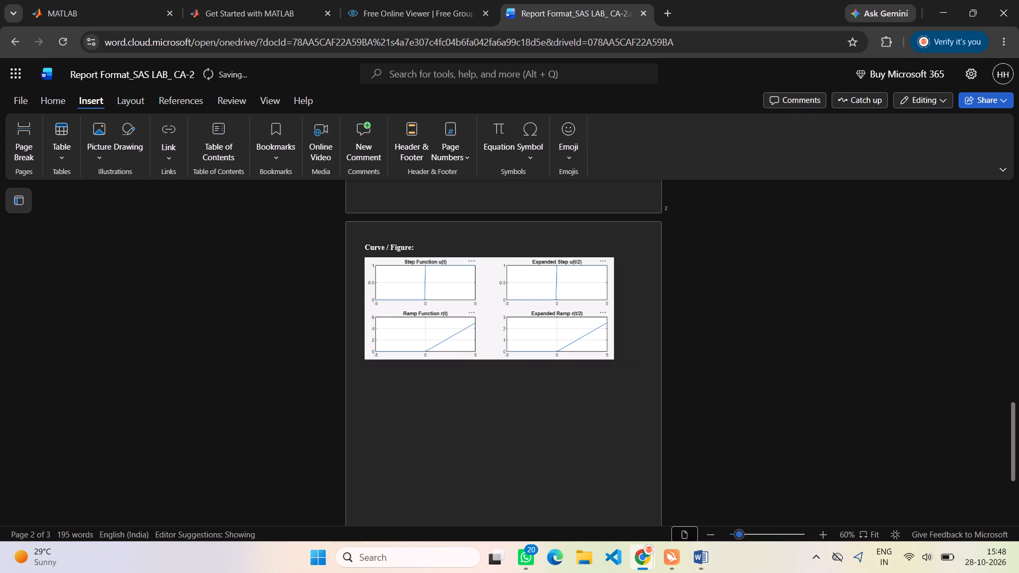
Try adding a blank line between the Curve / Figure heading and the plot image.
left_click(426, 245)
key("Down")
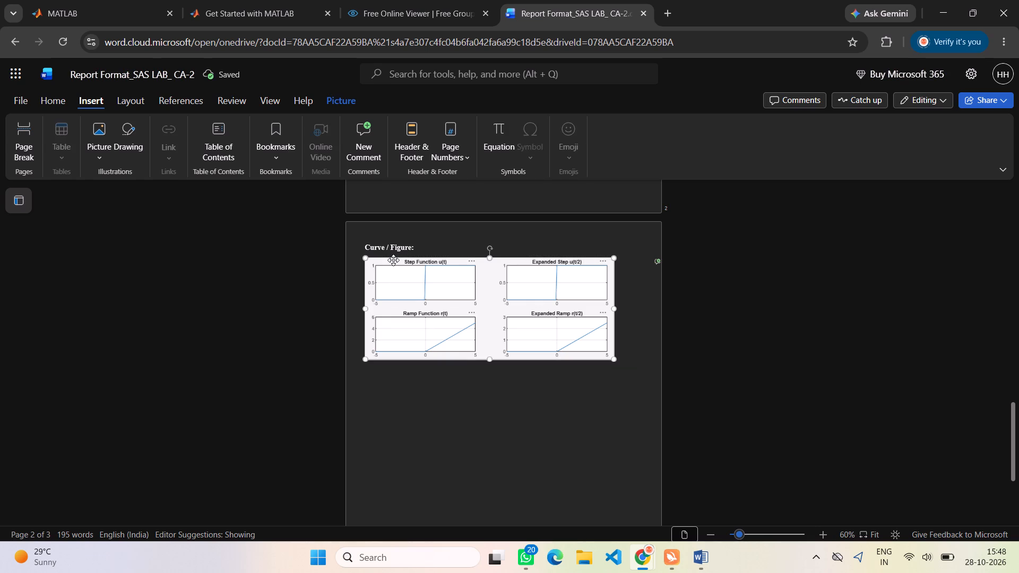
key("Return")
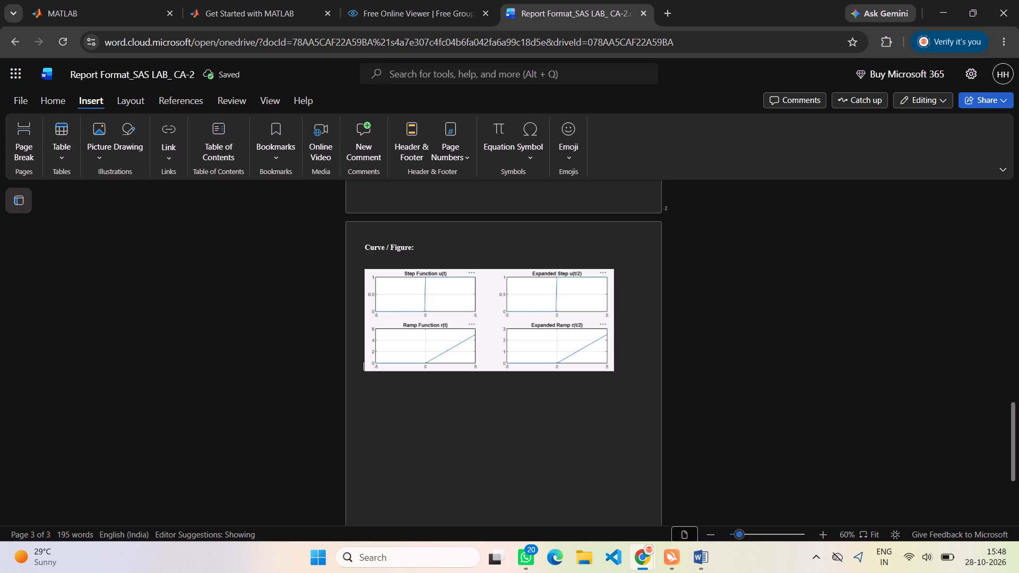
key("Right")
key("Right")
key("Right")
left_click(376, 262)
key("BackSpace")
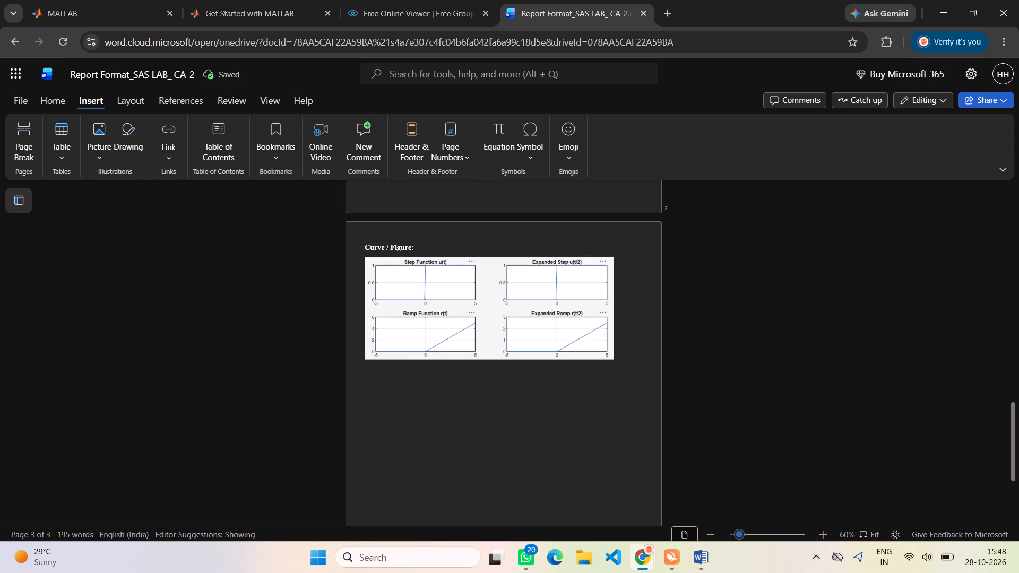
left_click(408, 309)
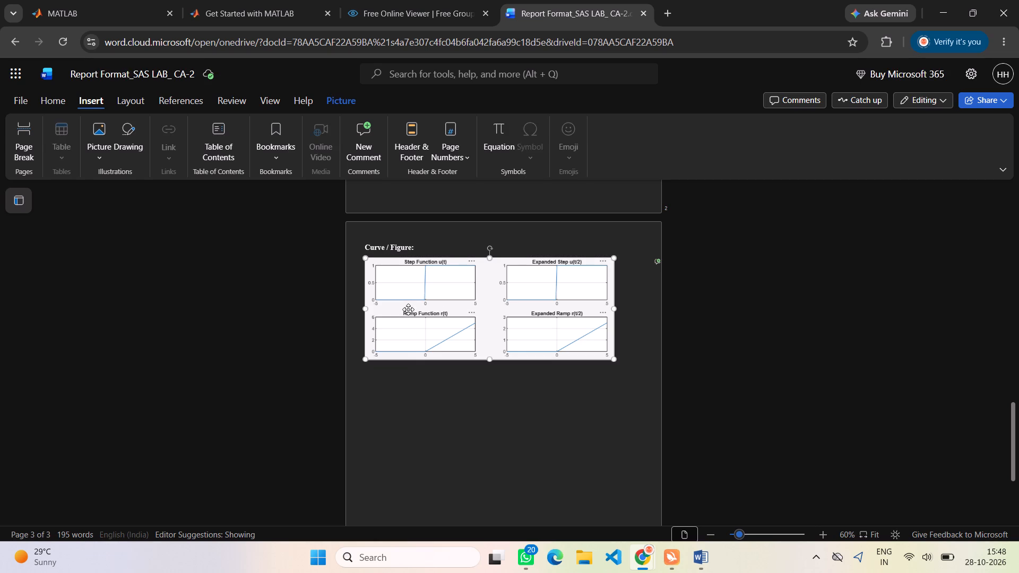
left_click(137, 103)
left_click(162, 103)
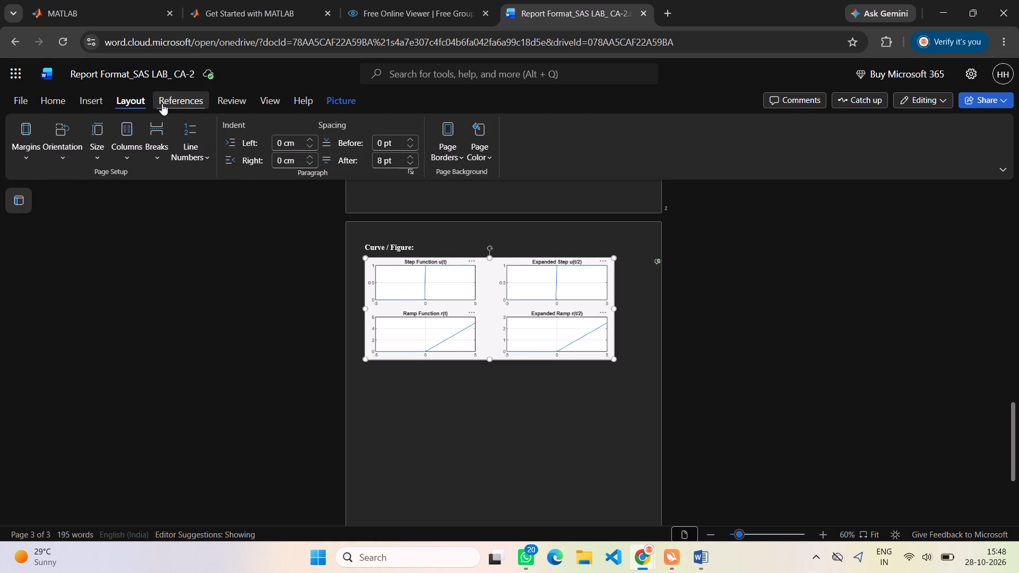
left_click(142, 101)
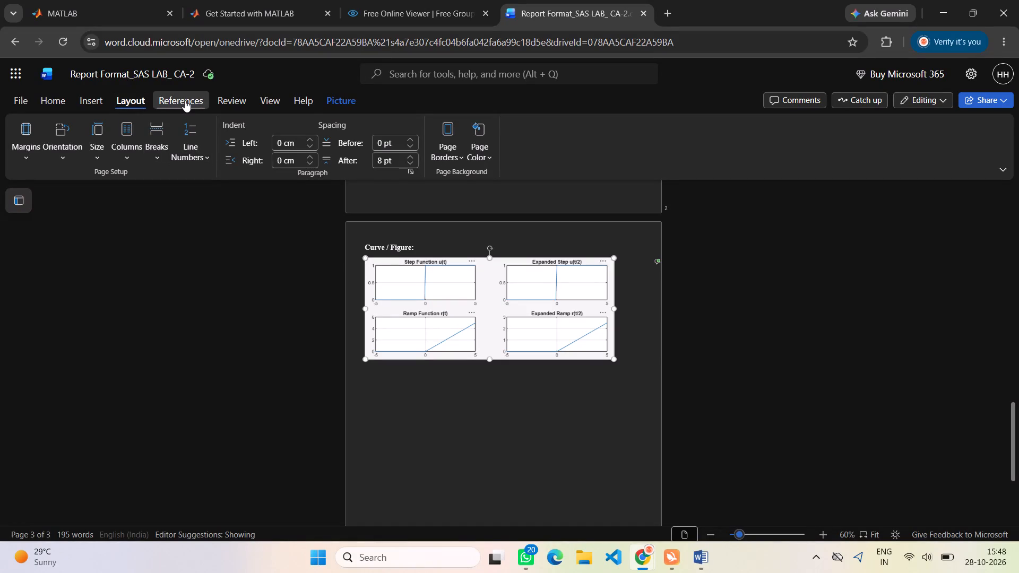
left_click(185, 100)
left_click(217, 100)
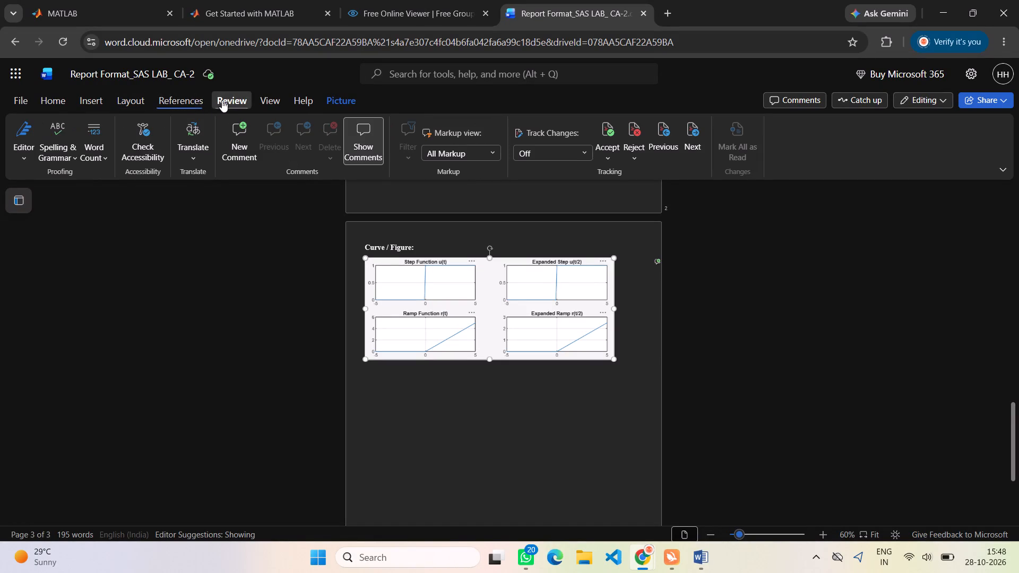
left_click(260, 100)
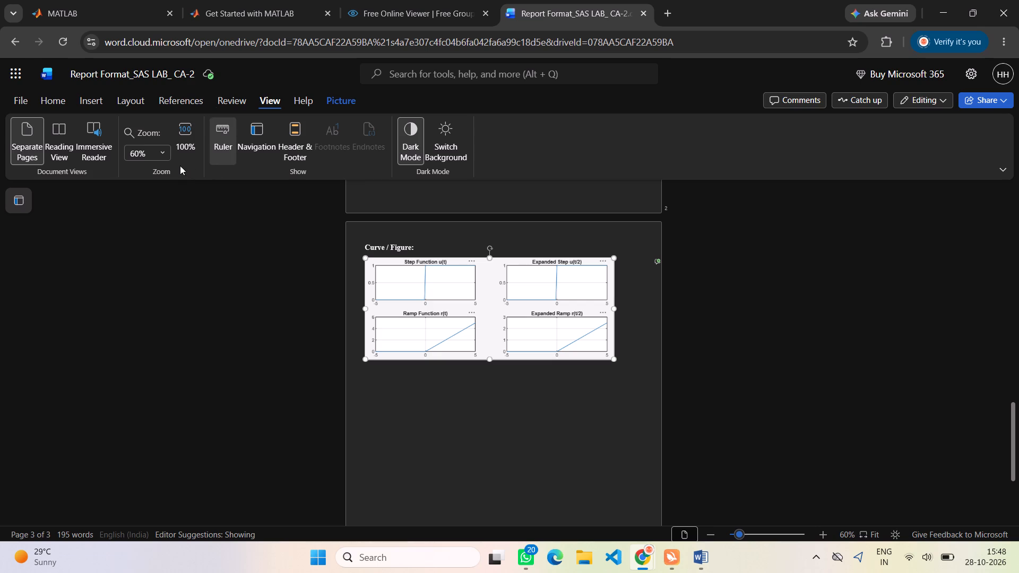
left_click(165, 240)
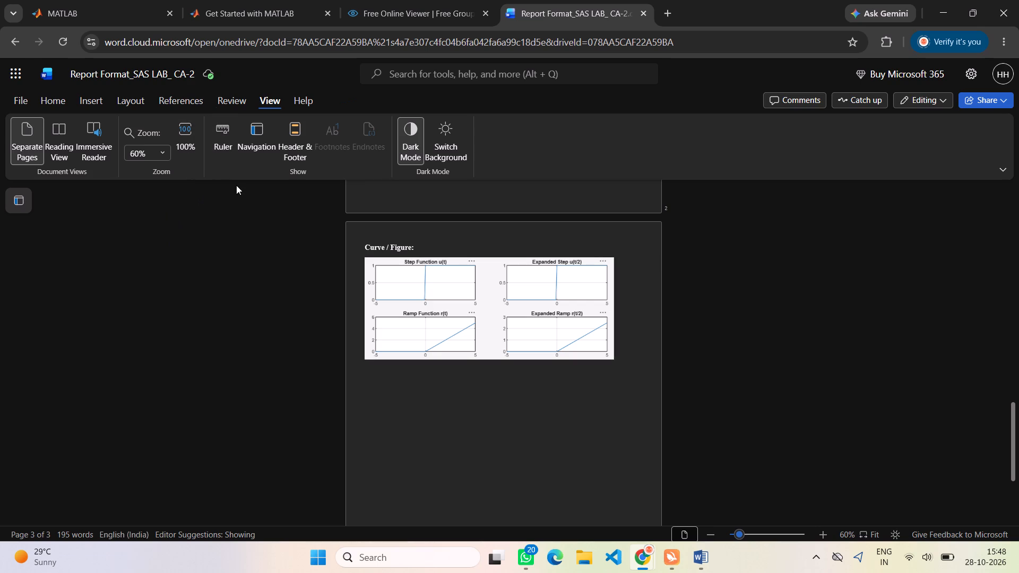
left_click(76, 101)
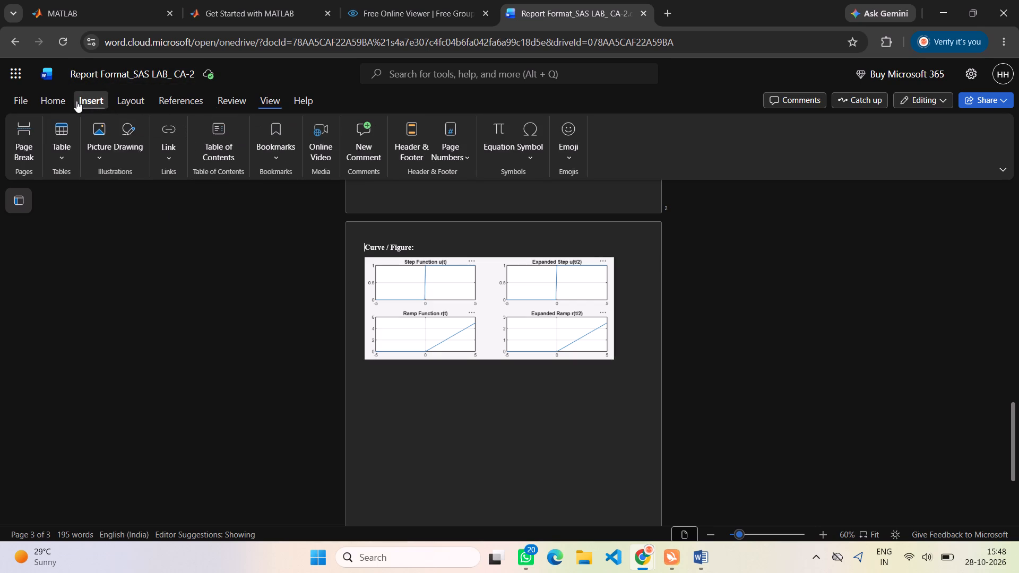
Switch to MATLAB and copy the entire untitled2.m script.
scroll(382, 341, "up", 3)
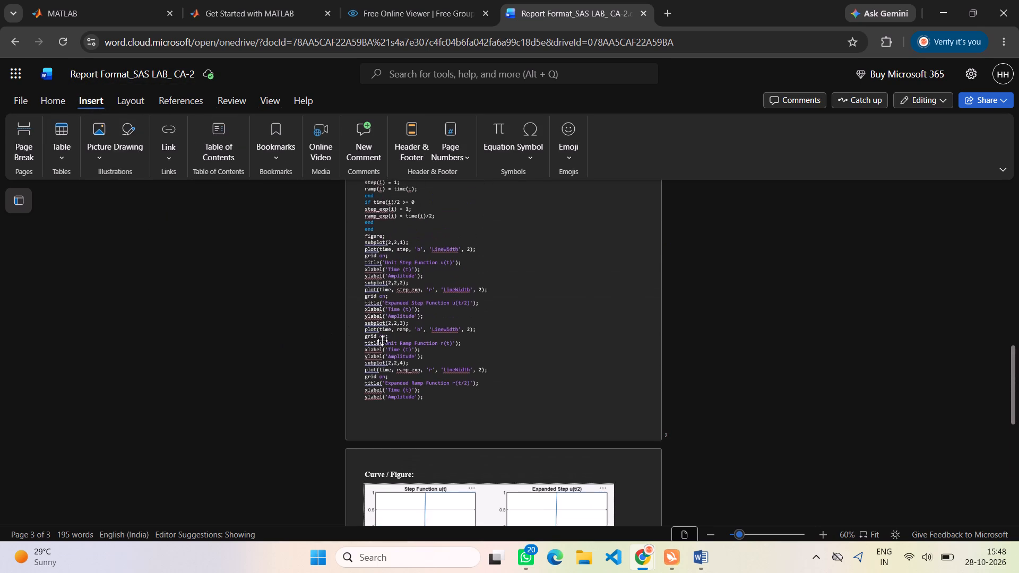
scroll(382, 341, "up", 1)
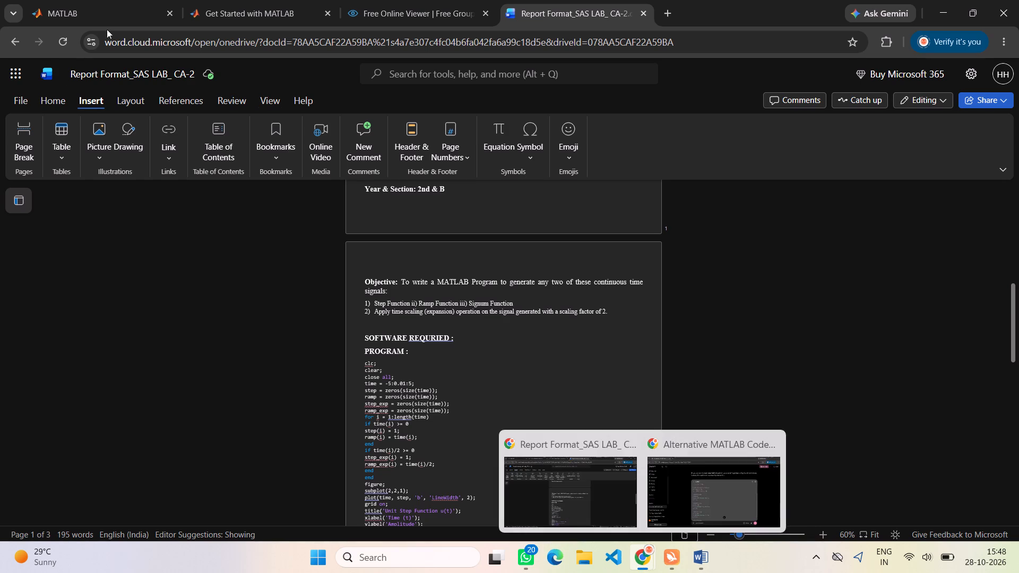
left_click(50, 0)
left_click(202, 224)
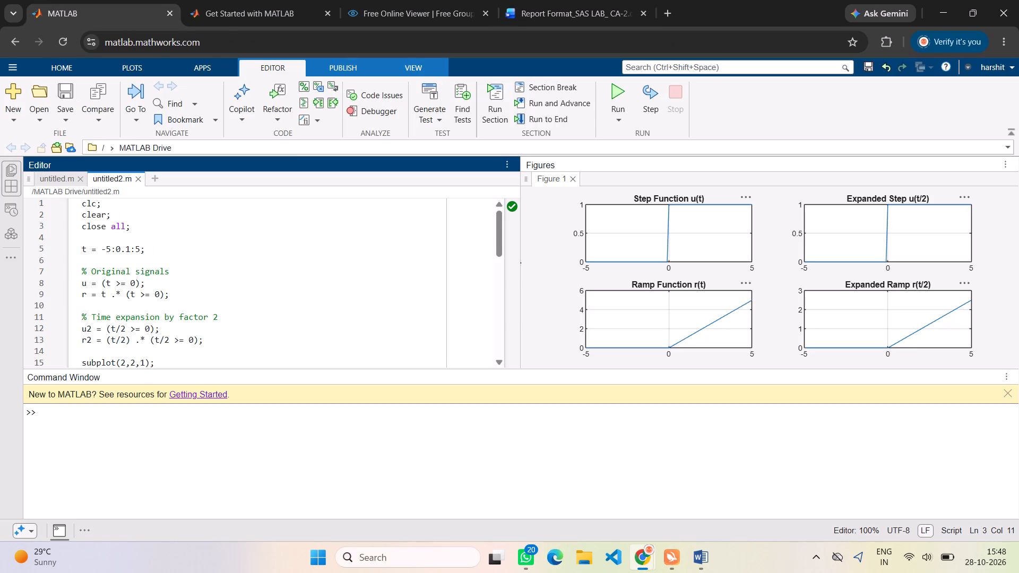
key("ctrl+a")
key("ctrl+c")
Back in the Word report, delete all of the old MATLAB code under the PROGRAM heading.
left_click(505, 0)
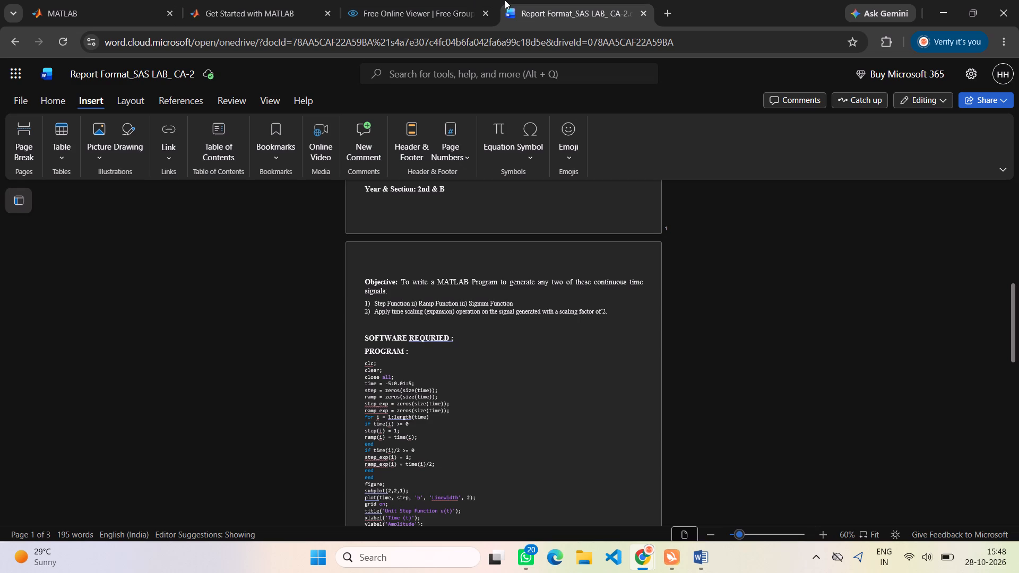
left_click(368, 360)
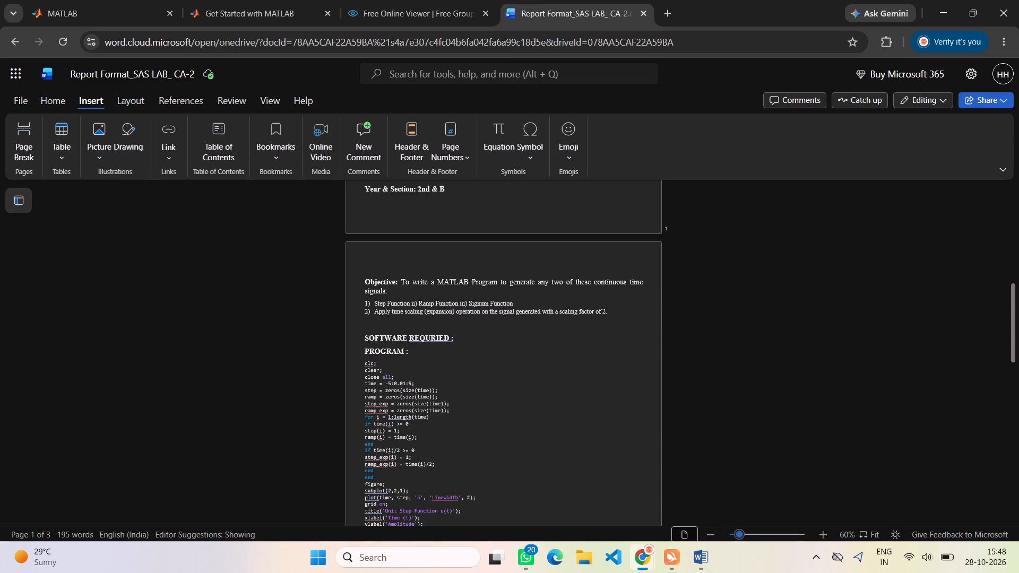
left_click(364, 362)
left_click_drag(364, 362, 584, 406)
left_click(584, 406)
scroll(584, 406, "down", 3)
scroll(536, 403, "down", 1)
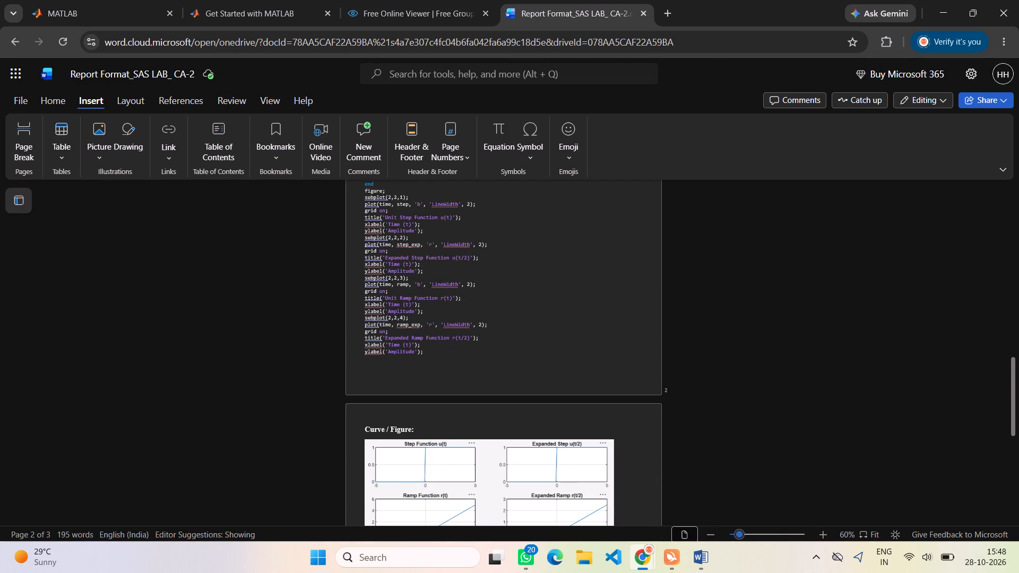
left_click(436, 352)
key("BackSpace")
key("BackSpace")
key("BackSpace")
key("BackSpace")
key("BackSpace")
key("BackSpace")
key("BackSpace")
key("BackSpace")
key("BackSpace")
key("BackSpace")
key("BackSpace")
key("BackSpace")
key("BackSpace")
key("BackSpace")
key("BackSpace")
key("BackSpace")
key("BackSpace")
key("BackSpace")
key("BackSpace")
key("BackSpace")
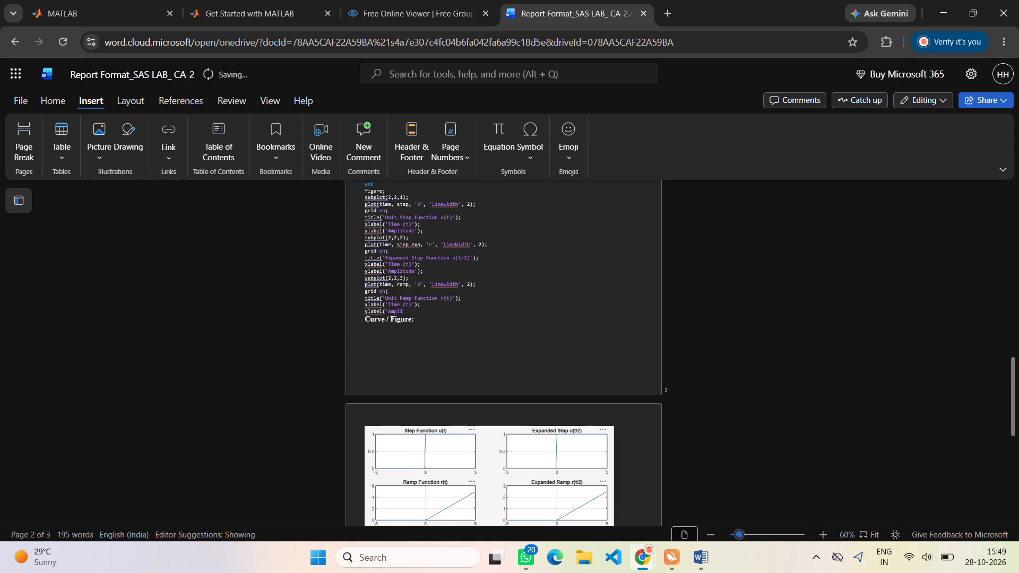
scroll(436, 352, "up", 4)
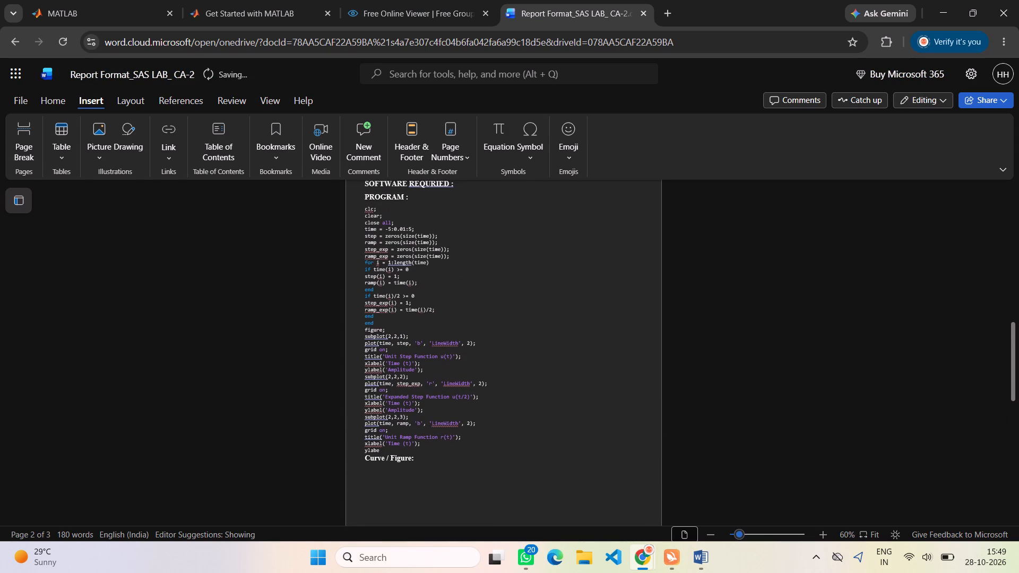
left_click(364, 211)
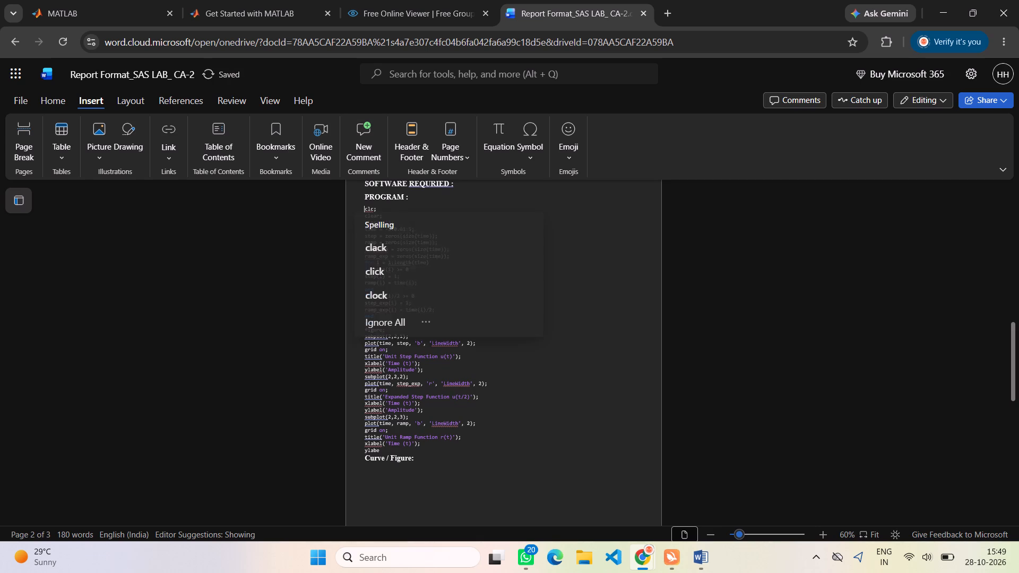
left_click_drag(364, 211, 405, 449)
key("BackSpace")
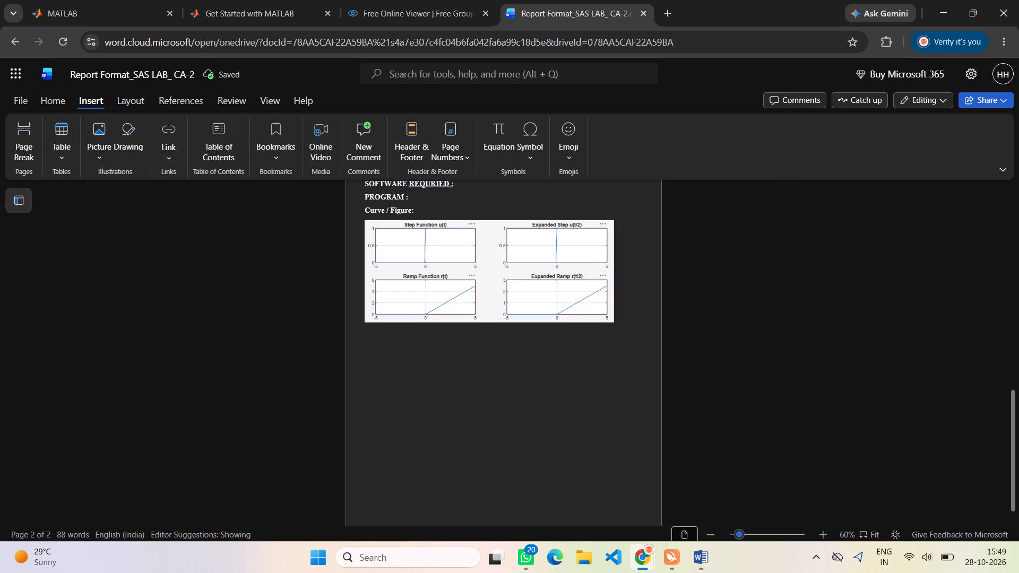
Paste the copied MATLAB script on a new line under the PROGRAM heading.
key("Return")
key("ctrl+v")
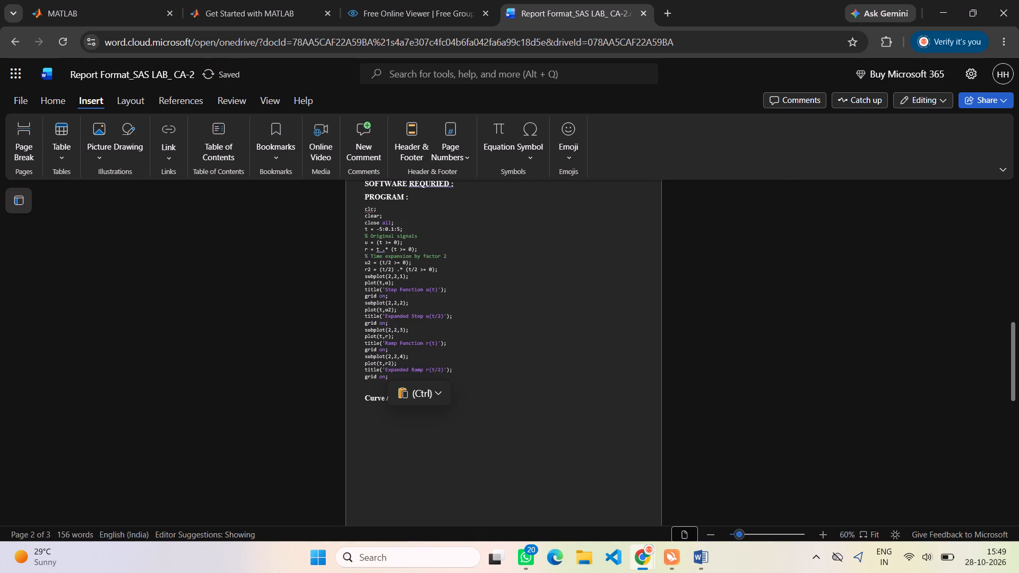
Add blank lines after the pasted code so the Curve / Figure heading starts on page 3 with its plot image.
key("Return")
key("Return")
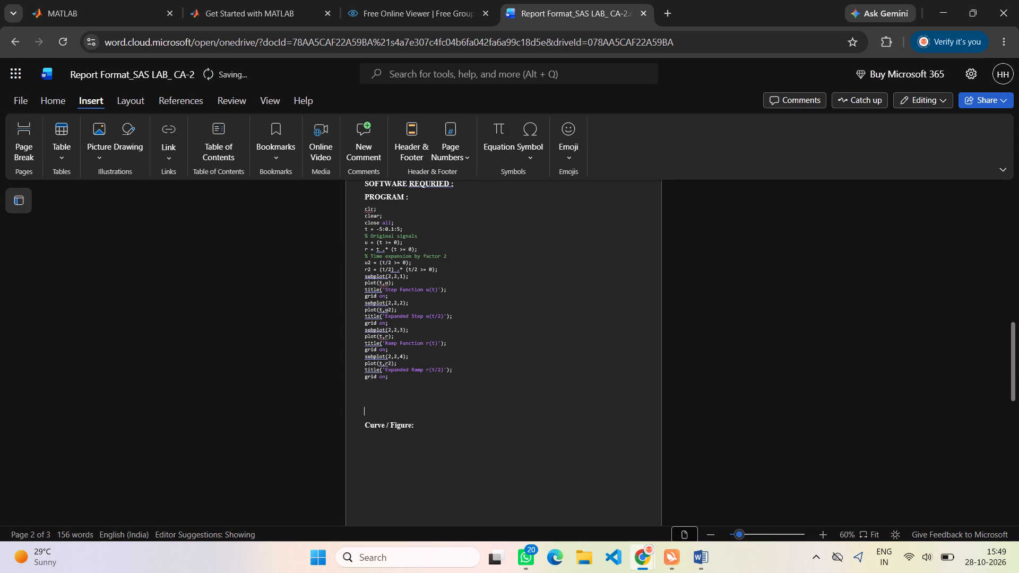
key("Return")
key("Return")
key("Return")
key("Return")
key("Return")
key("Return")
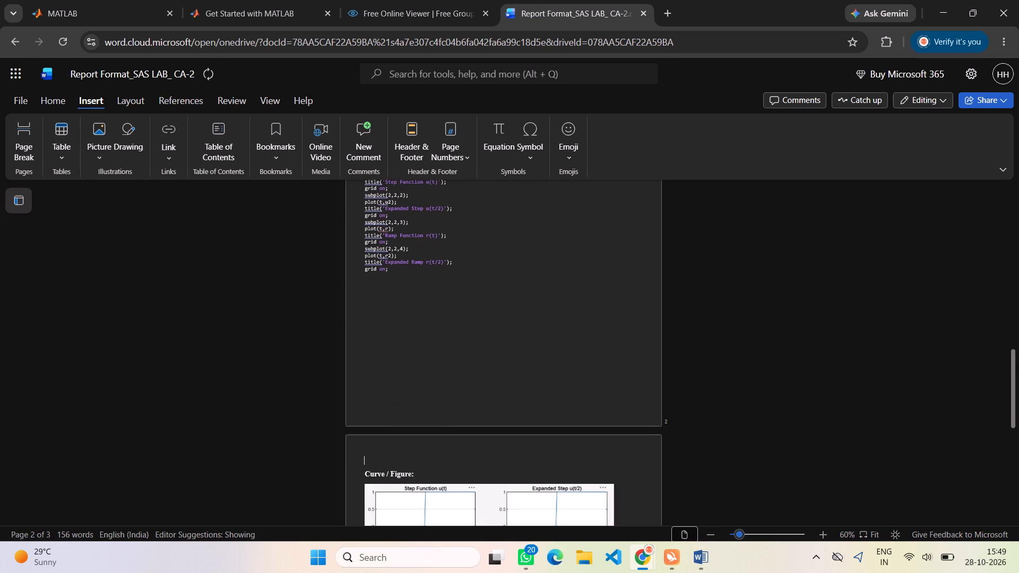
key("BackSpace")
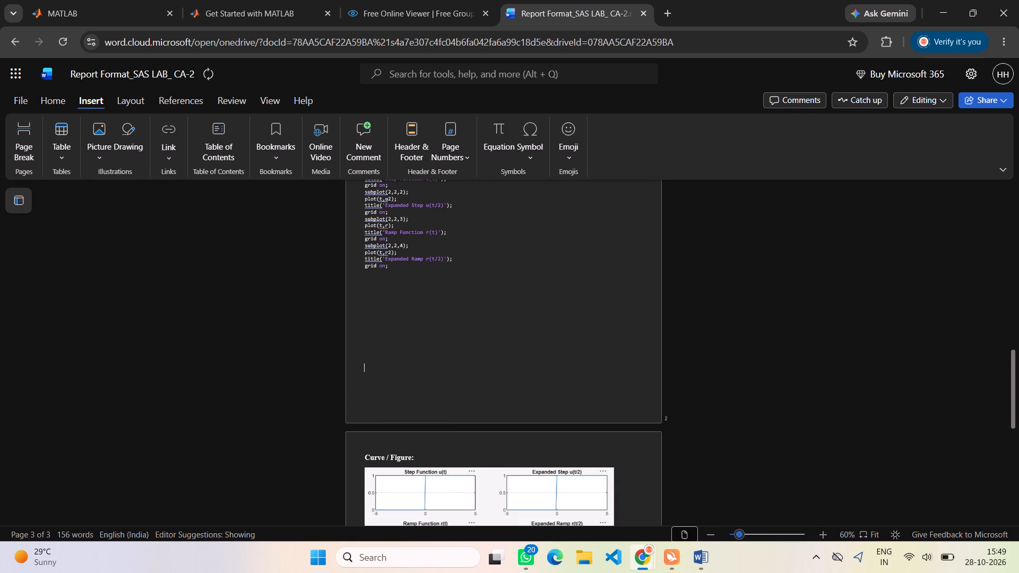
key("BackSpace")
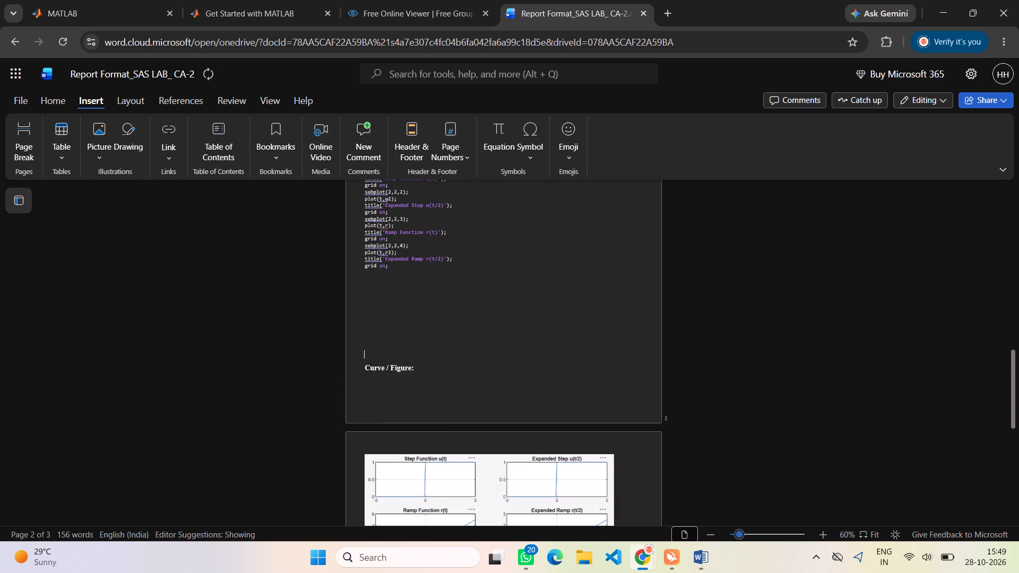
key("Return")
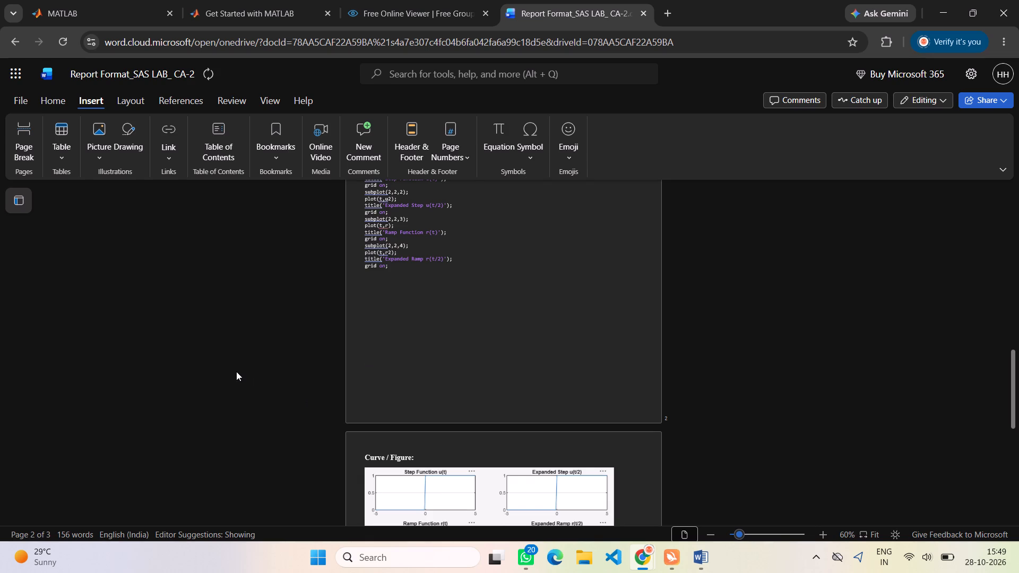
left_click(236, 371)
Check the report back up to its cover page and open the document's export options.
scroll(599, 343, "up", 3)
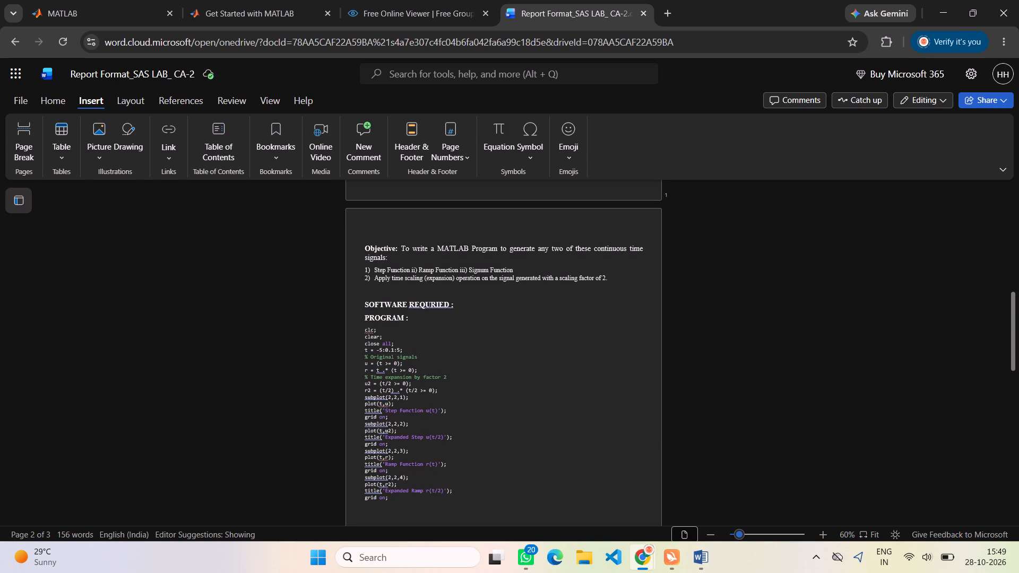
scroll(495, 357, "up", 2)
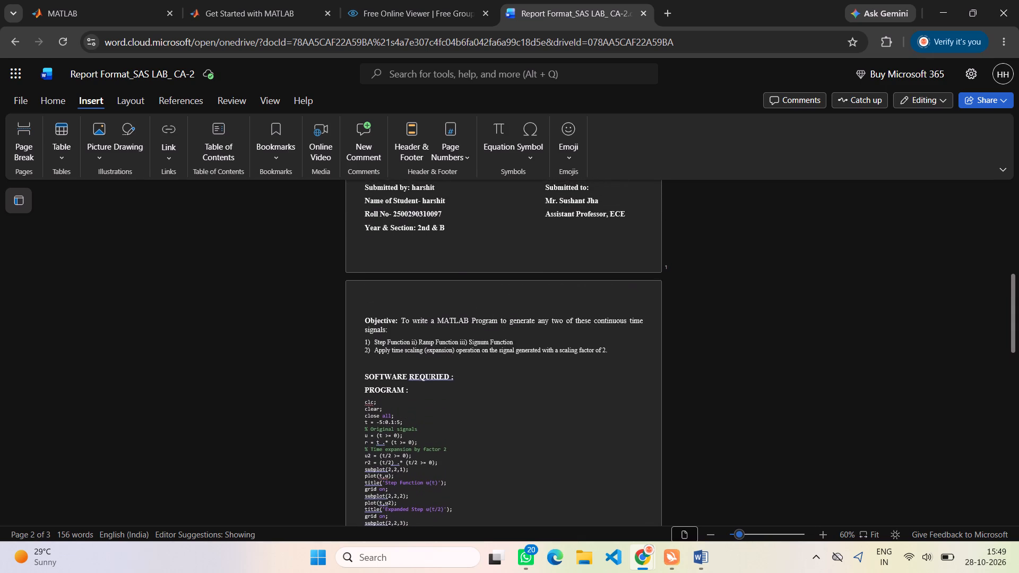
scroll(495, 357, "up", 7)
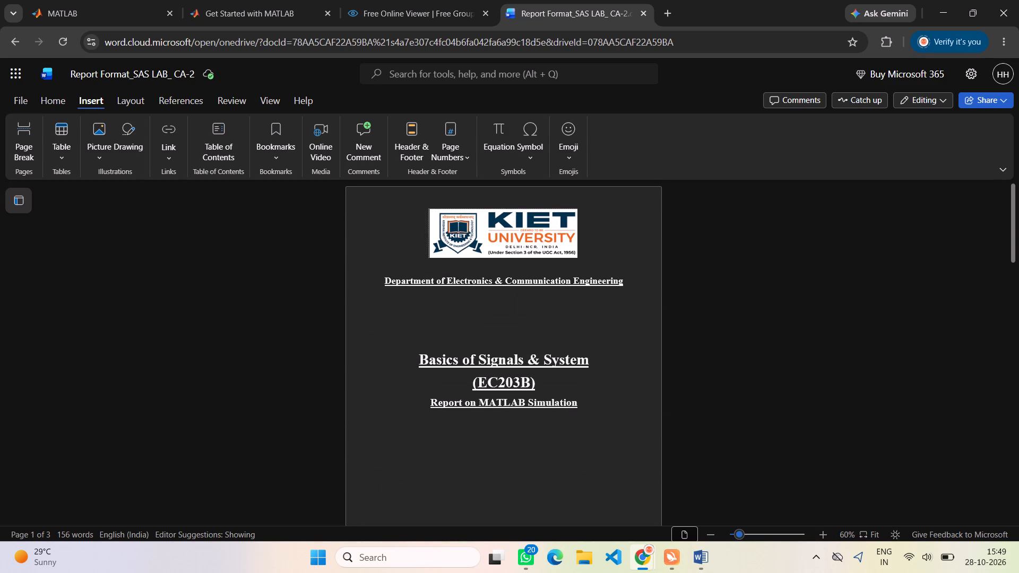
left_click(9, 90)
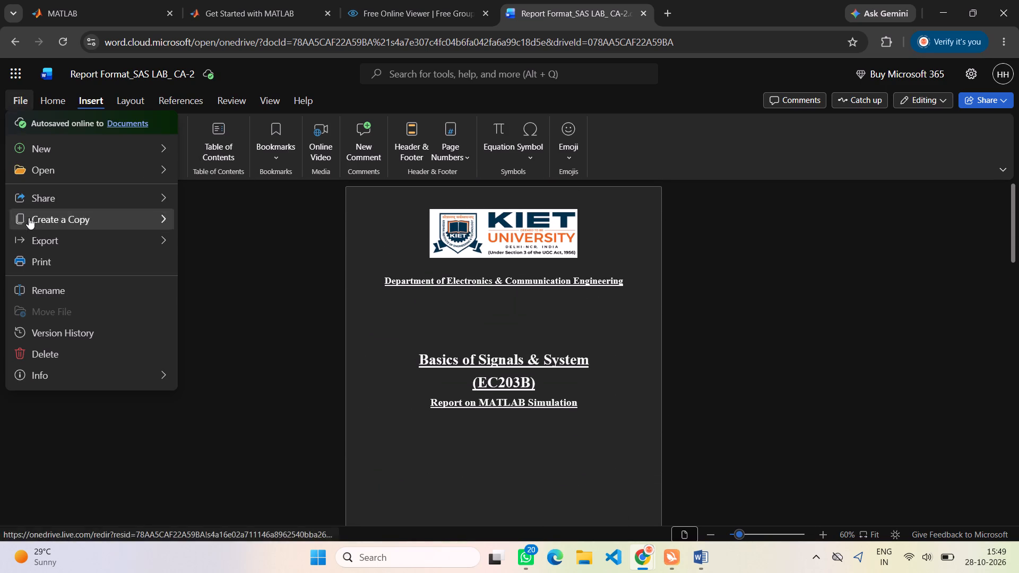
left_click(81, 249)
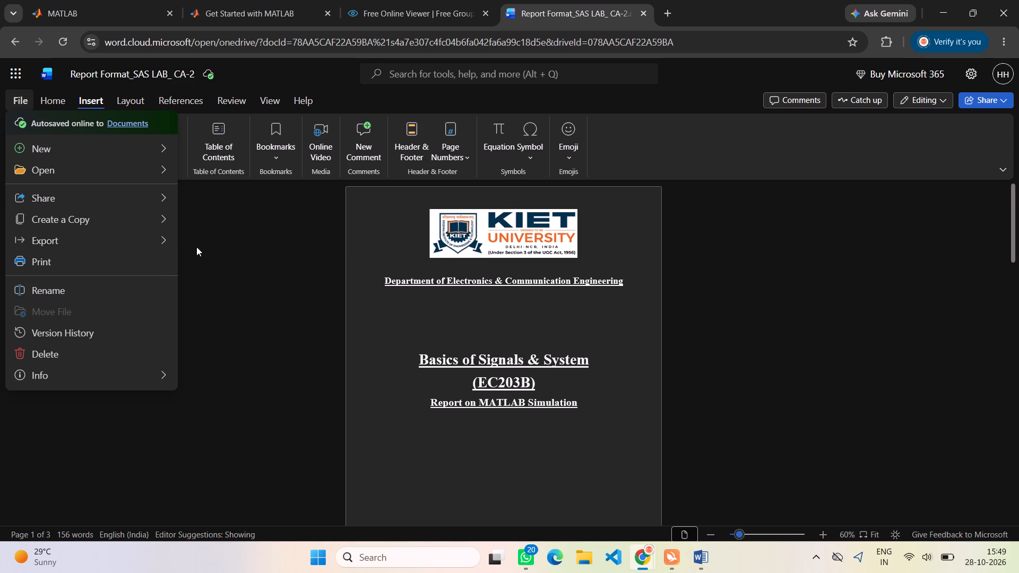
left_click(157, 244)
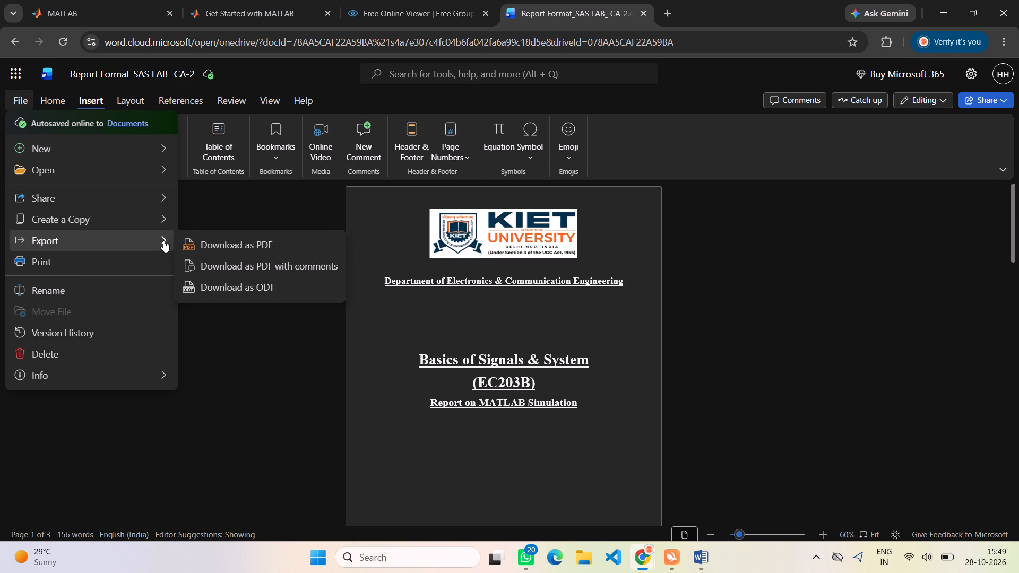
Export the report as a PDF and download the converted file.
left_click(211, 239)
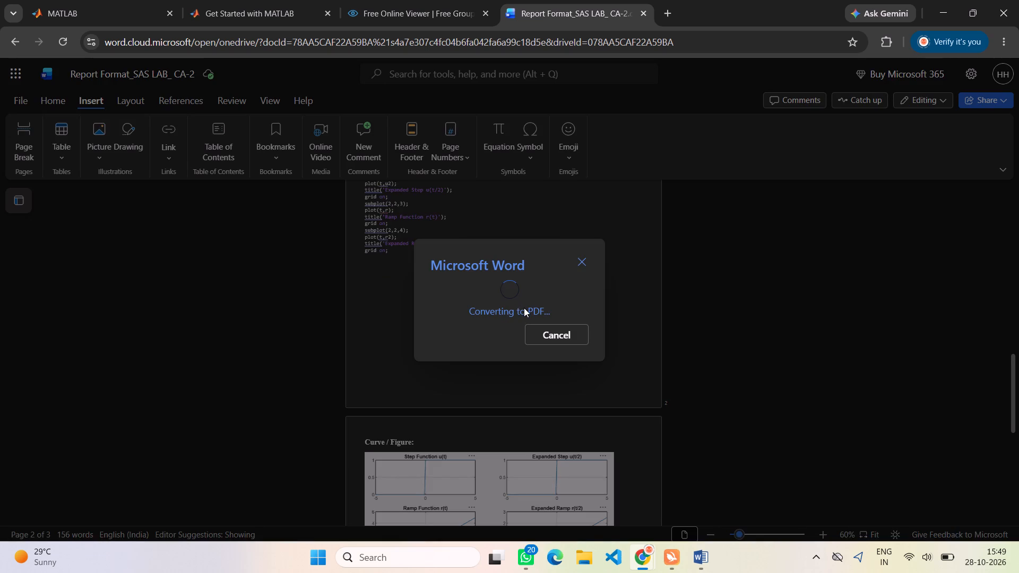
left_click(498, 325)
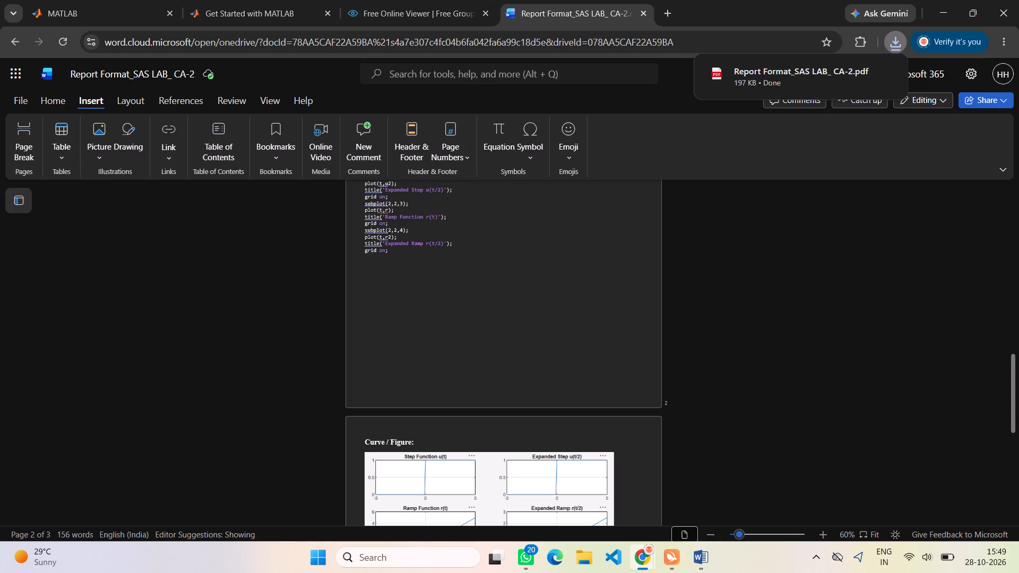
Copy a sharing link to the report with access limited to only people with existing access.
scroll(421, 303, "up", 2)
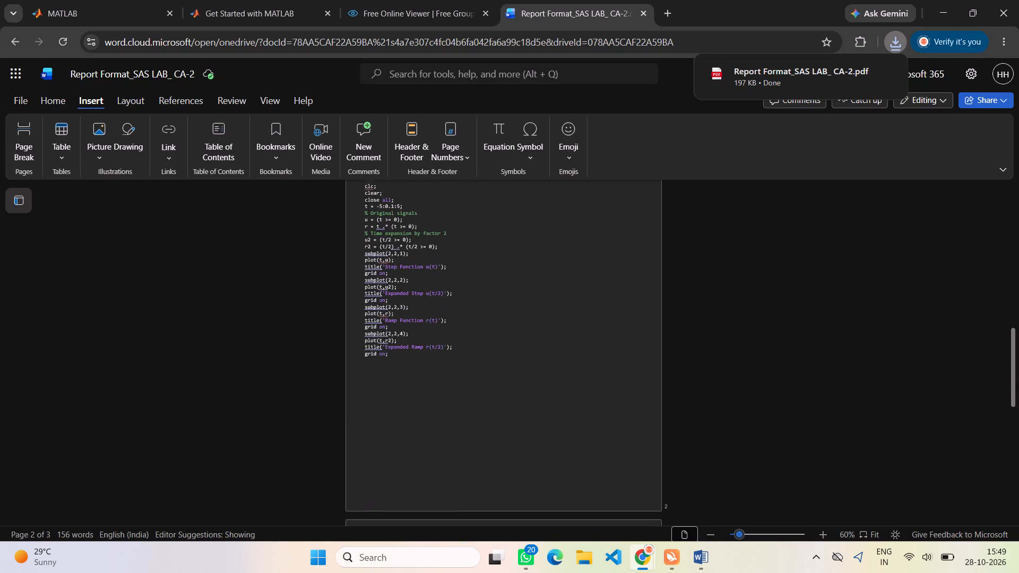
scroll(421, 303, "up", 2)
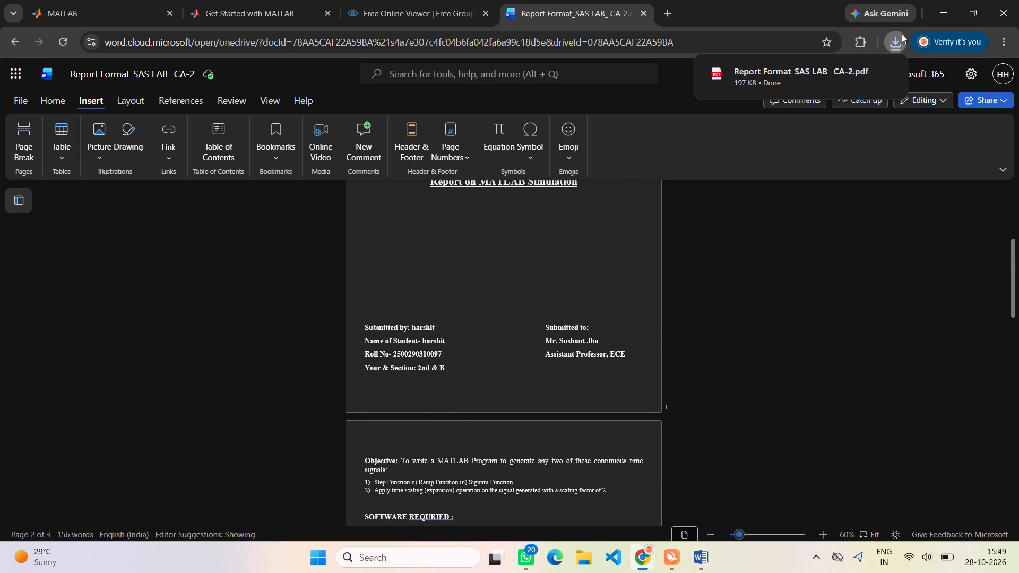
scroll(480, 284, "up", 3)
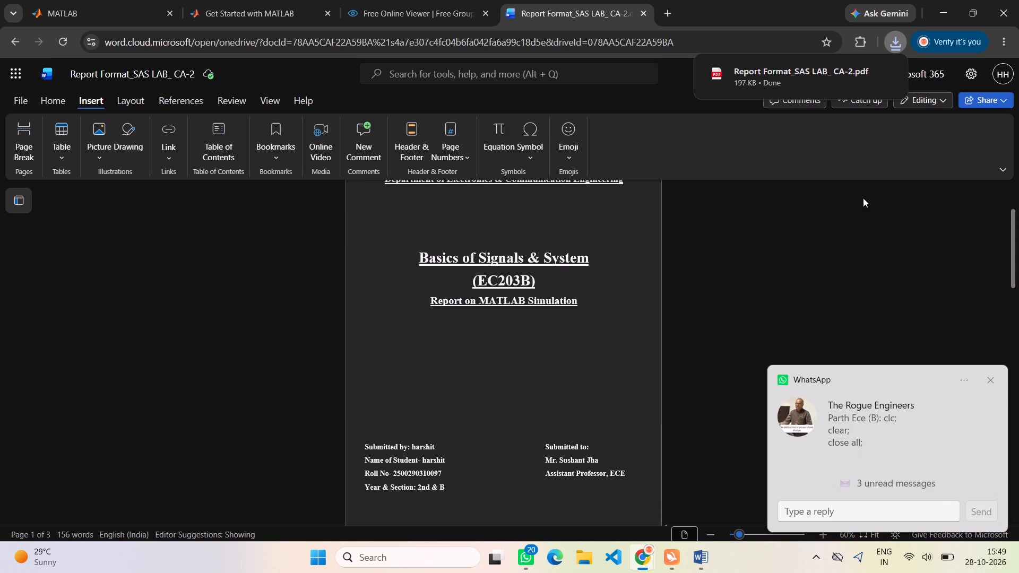
left_click(1009, 97)
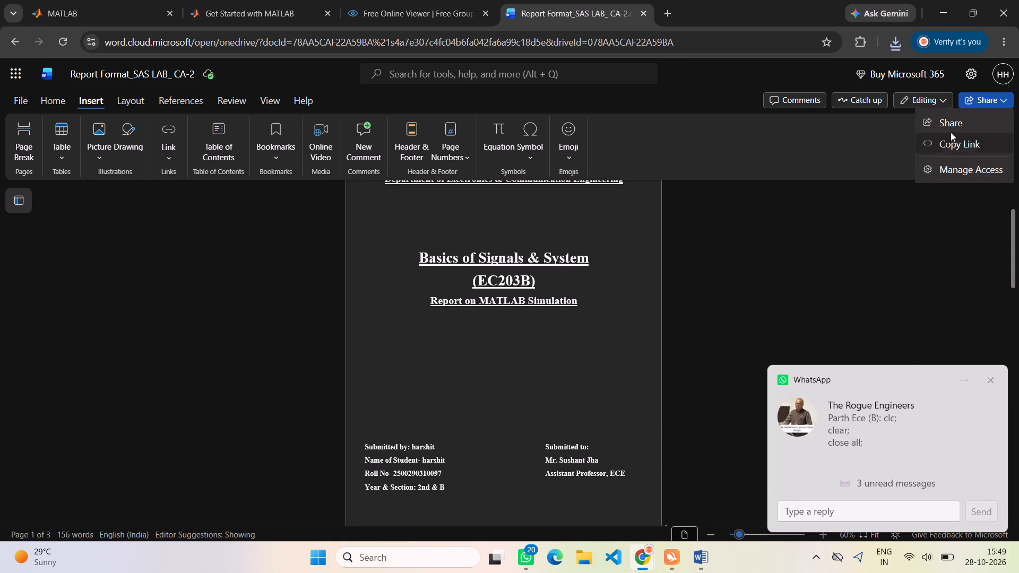
left_click(945, 145)
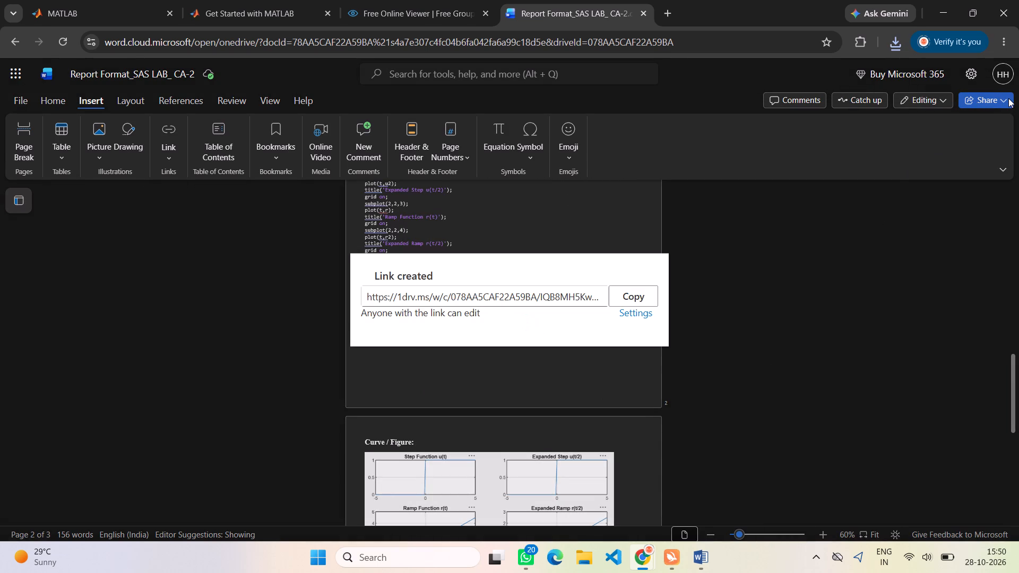
left_click(623, 317)
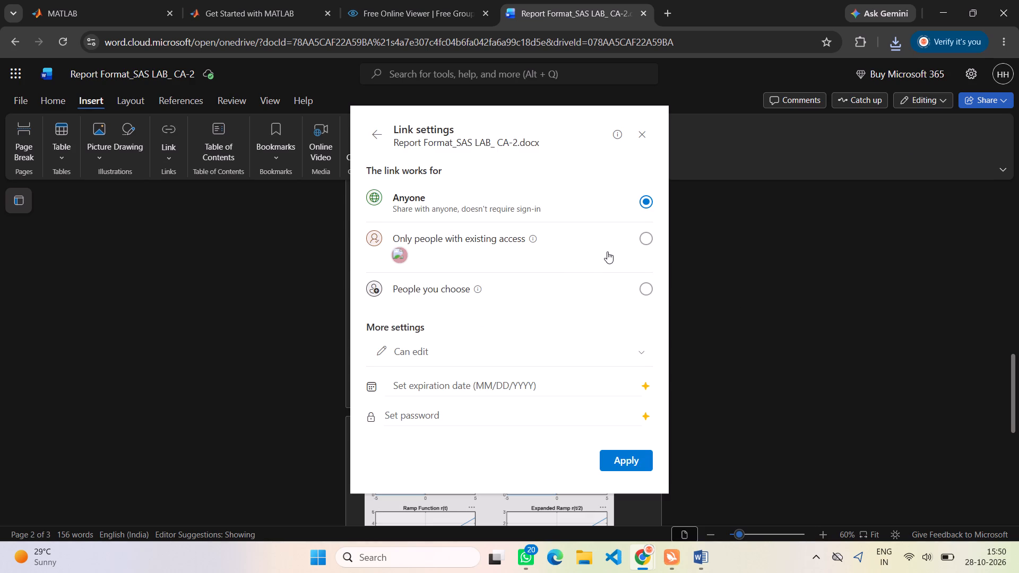
left_click(644, 241)
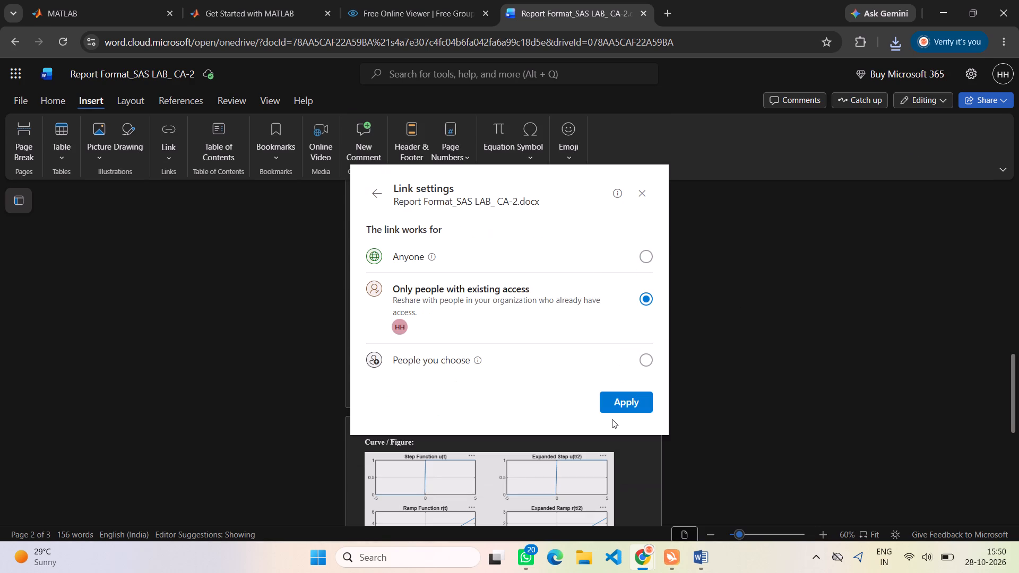
left_click(621, 405)
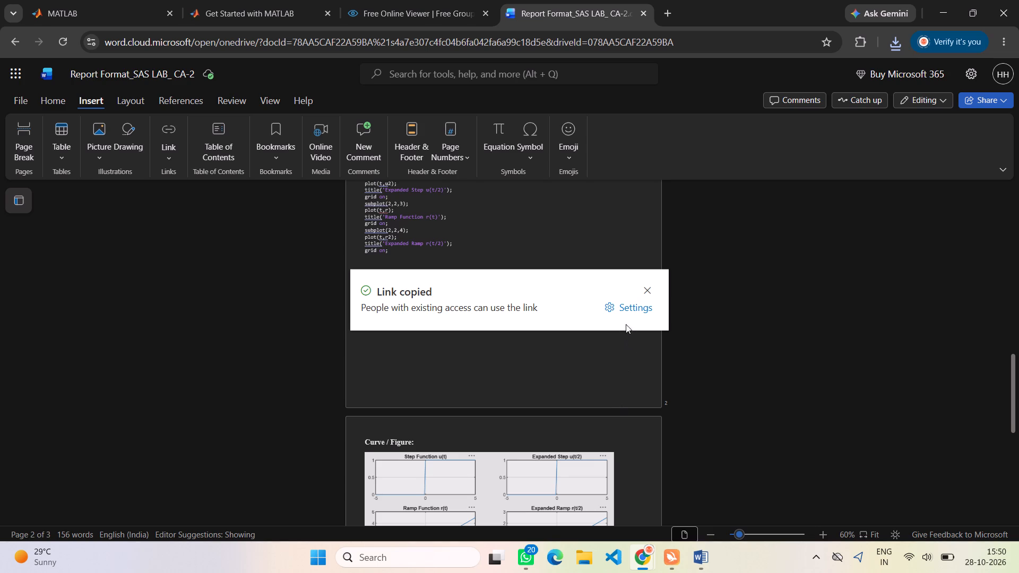
left_click(646, 299)
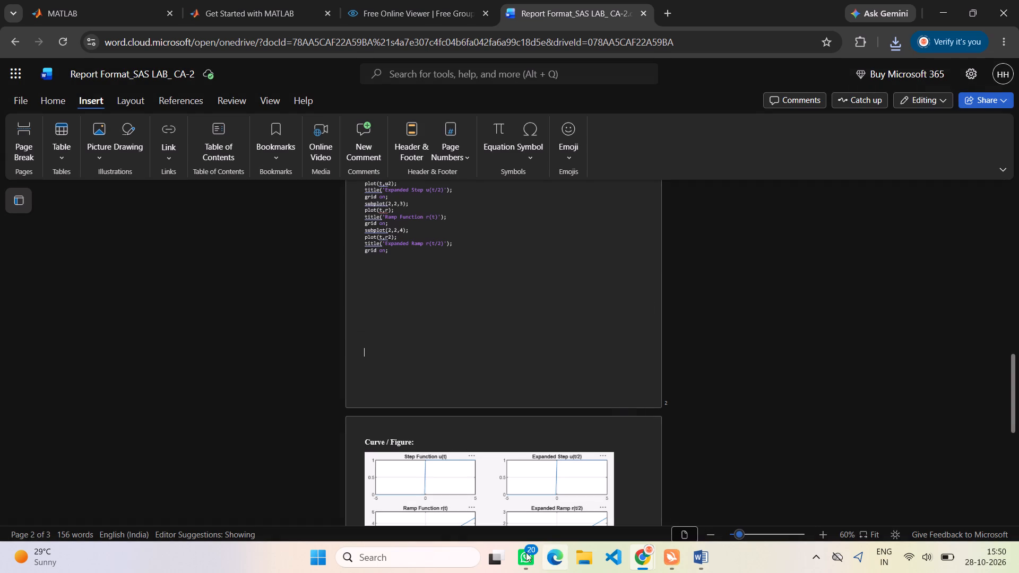
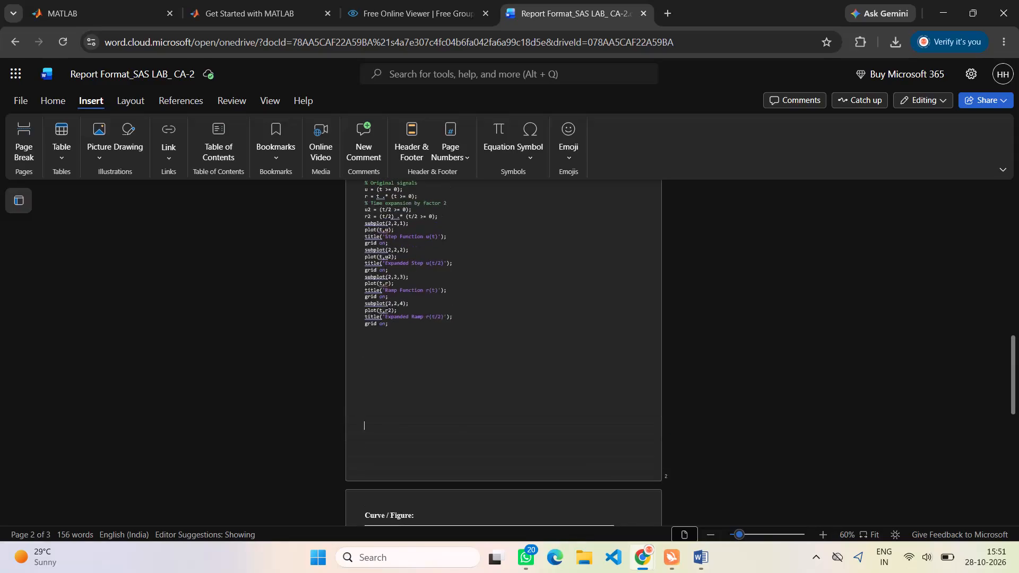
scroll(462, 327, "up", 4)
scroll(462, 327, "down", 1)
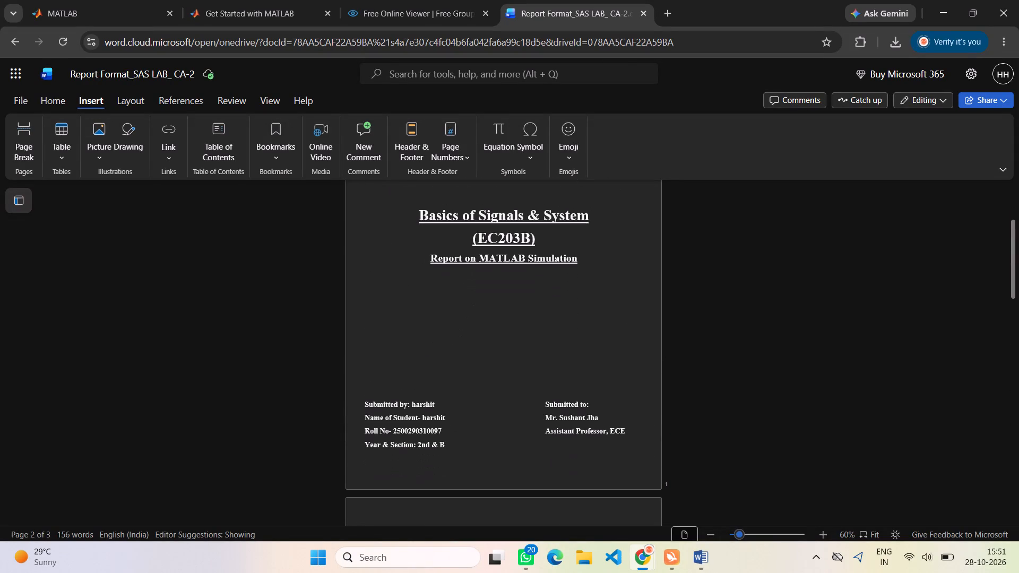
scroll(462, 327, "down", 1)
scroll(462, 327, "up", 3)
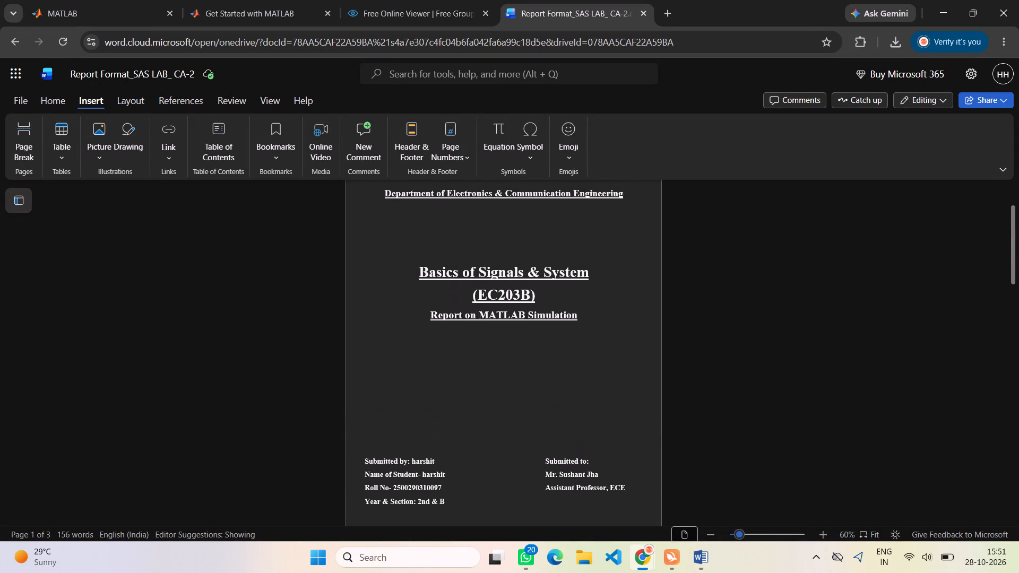
Add the student's surname after the first name on the cover page's Submitted by and Name of Student lines.
scroll(462, 327, "down", 1)
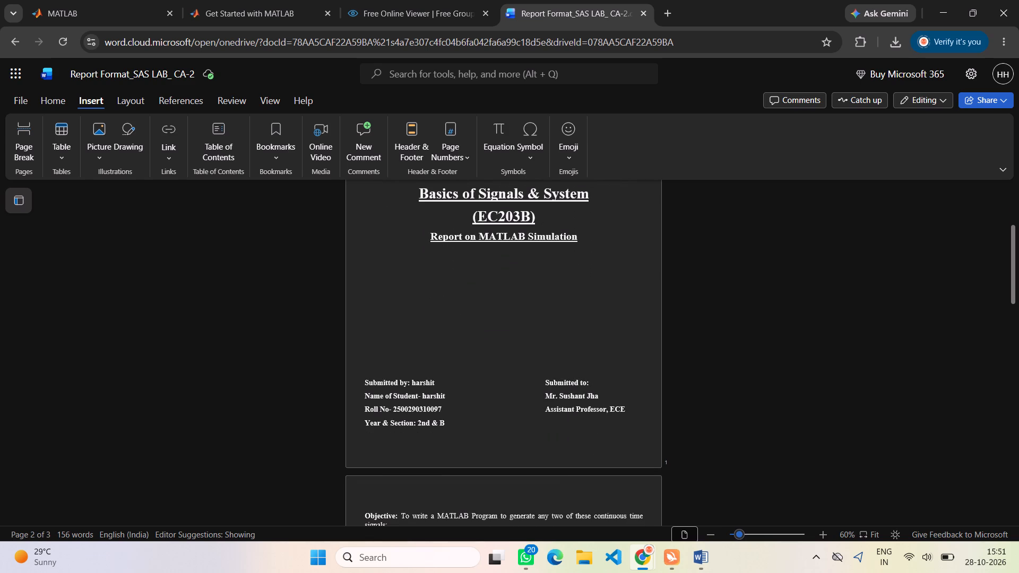
left_click(439, 391)
left_click(442, 386)
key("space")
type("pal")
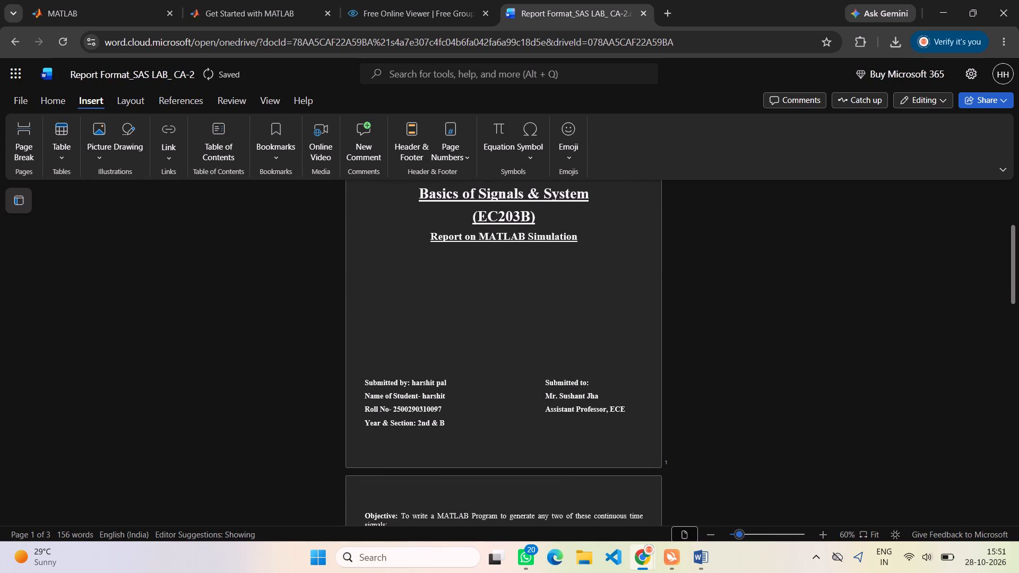
left_click(453, 395)
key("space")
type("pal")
Change the last digit of the student's roll number on the cover page to 9.
scroll(453, 395, "down", 1)
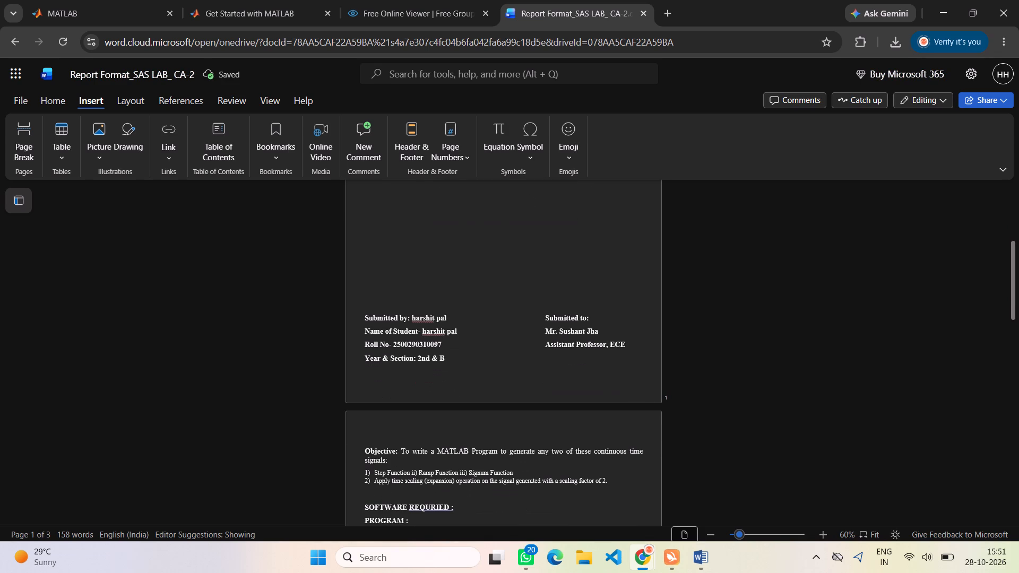
left_click(459, 345)
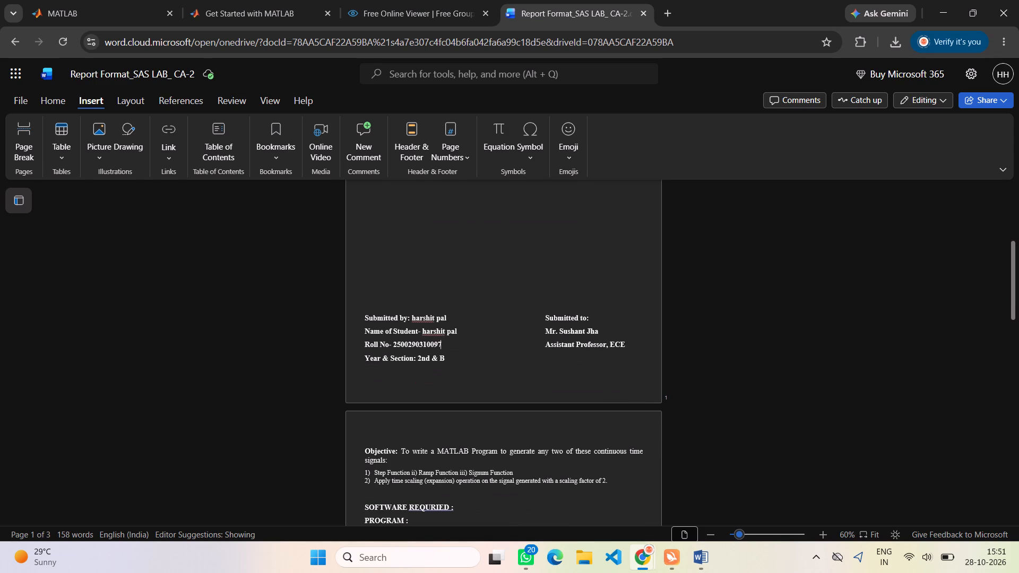
key("BackSpace")
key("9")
Export the updated report as a PDF and open the converted file.
scroll(459, 345, "down", 1)
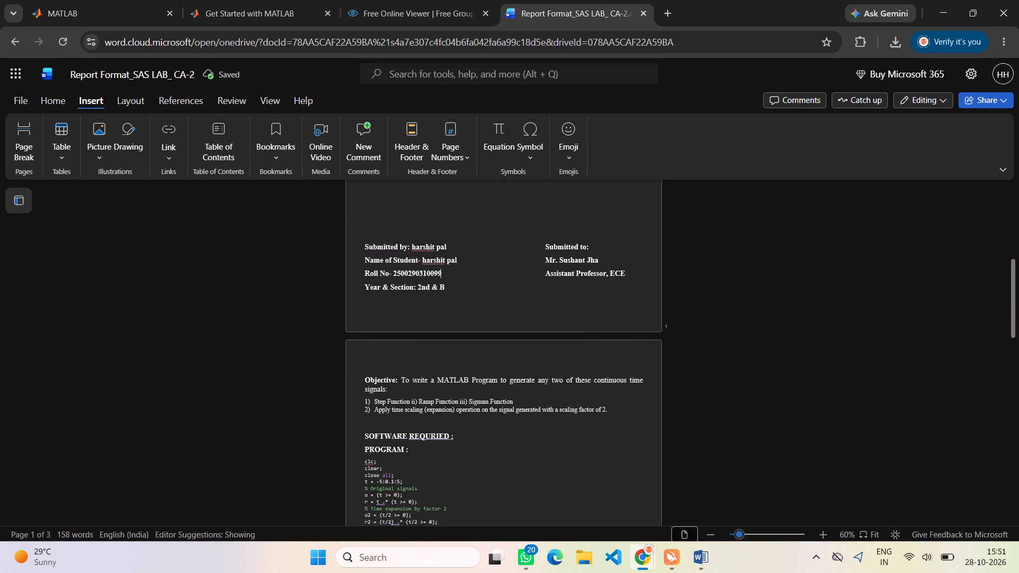
scroll(459, 345, "down", 4)
left_click(14, 103)
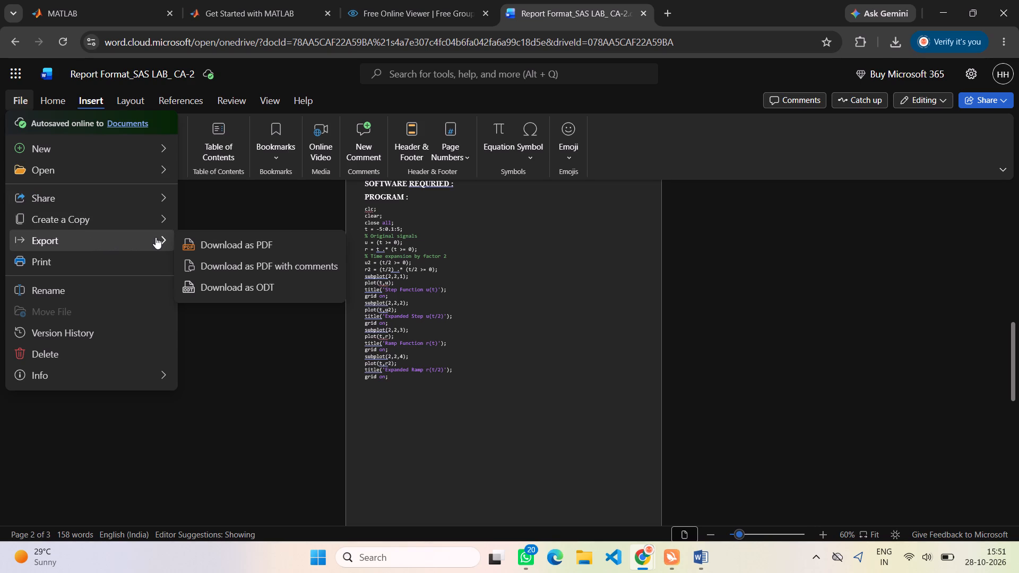
left_click(202, 242)
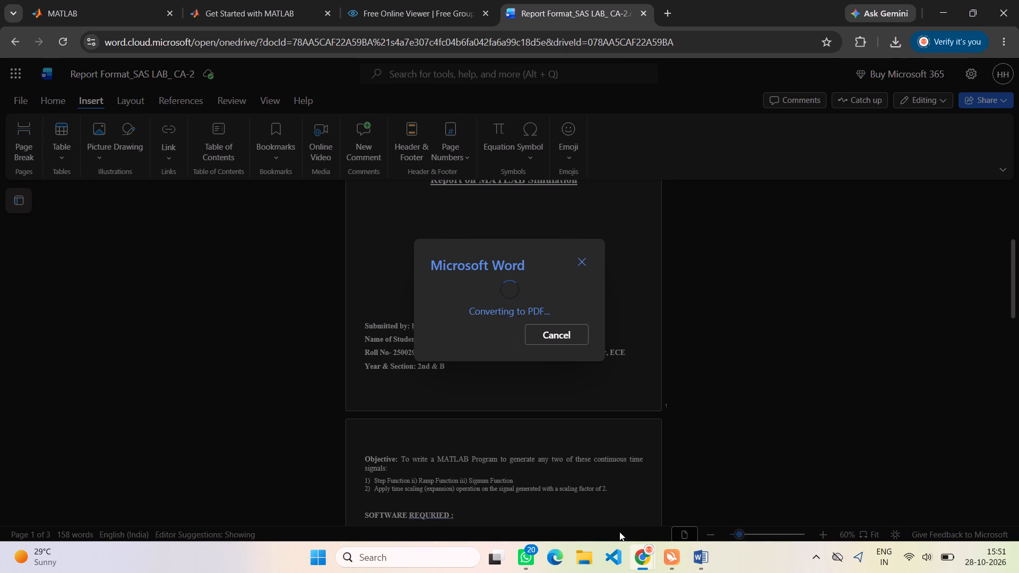
left_click(485, 319)
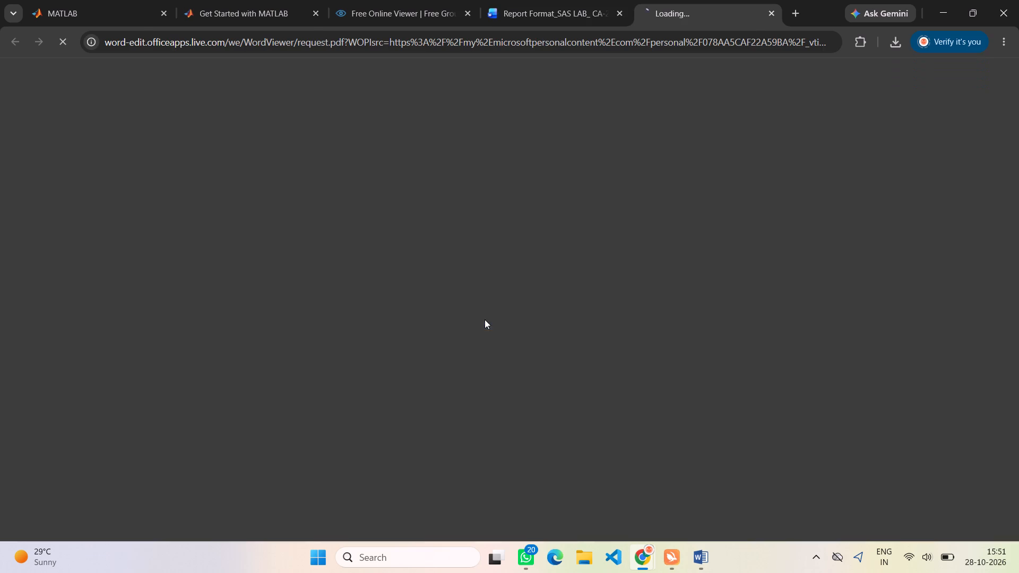
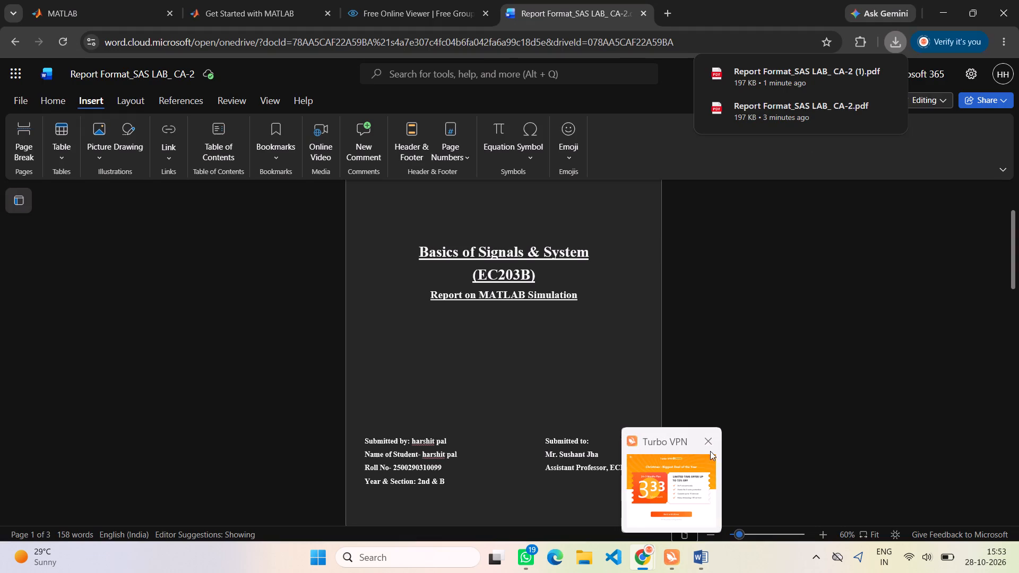
Close the Turbo VPN window that is open alongside the browser.
left_click(712, 442)
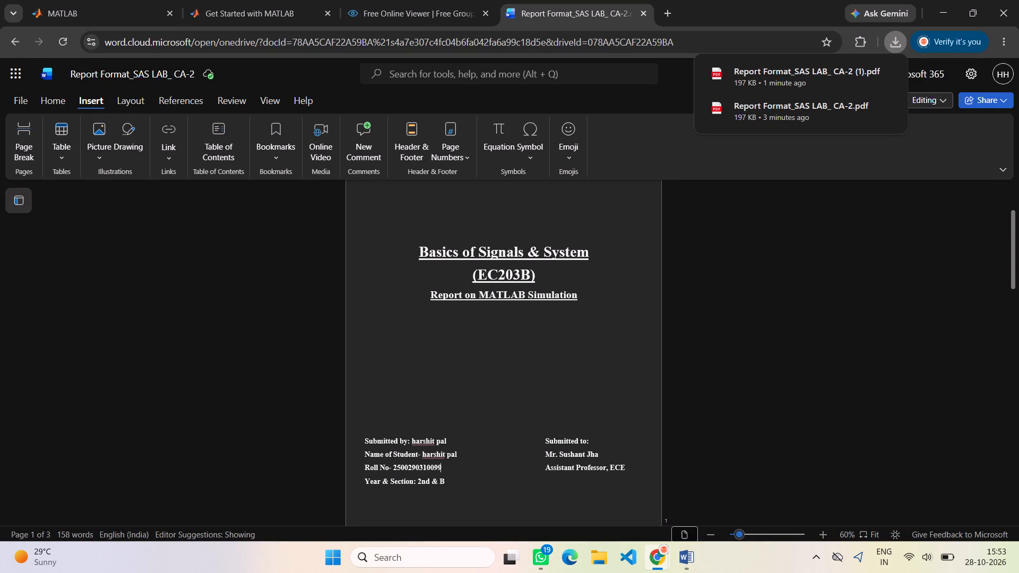
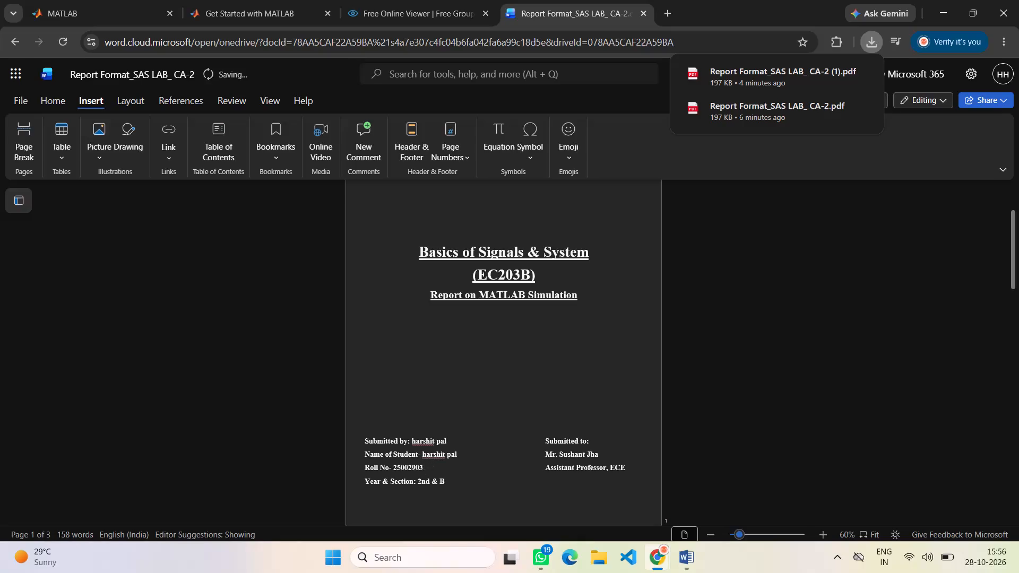
Replace the student's roll number on the report's cover page with the full-length roll number.
key("BackSpace")
key("BackSpace")
key("BackSpace")
key("BackSpace")
key("BackSpace")
key("BackSpace")
key("BackSpace")
key("BackSpace")
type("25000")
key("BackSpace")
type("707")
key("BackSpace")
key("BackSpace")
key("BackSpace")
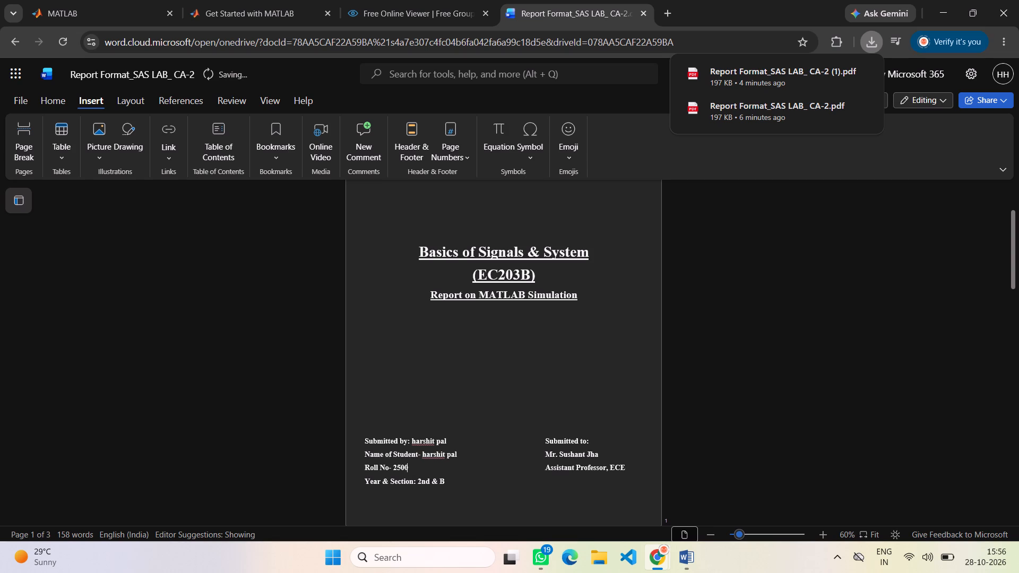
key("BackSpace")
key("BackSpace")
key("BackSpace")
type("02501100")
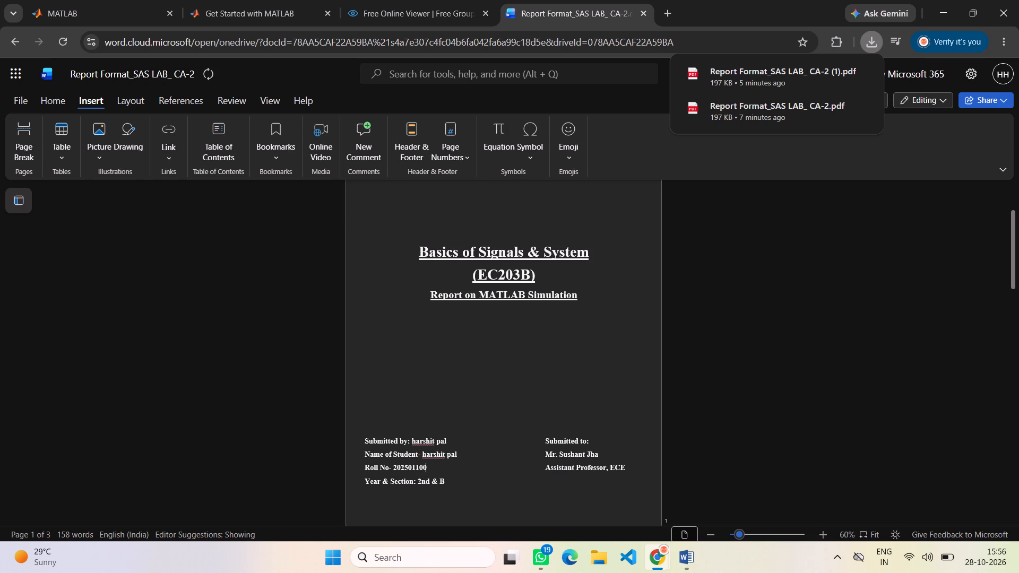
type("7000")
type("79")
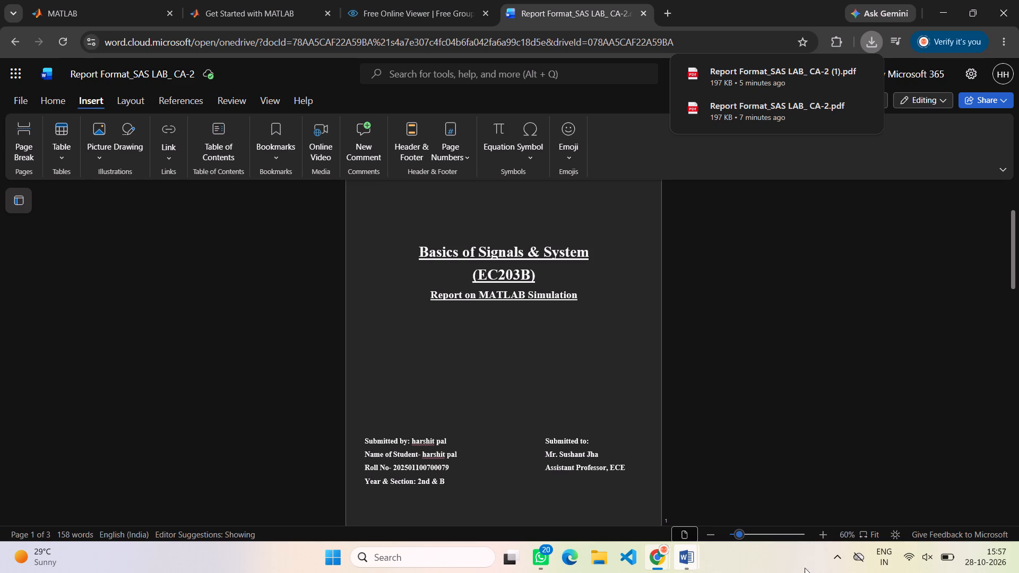
Turn on the computer's Bluetooth from the Windows quick settings.
left_click(933, 565)
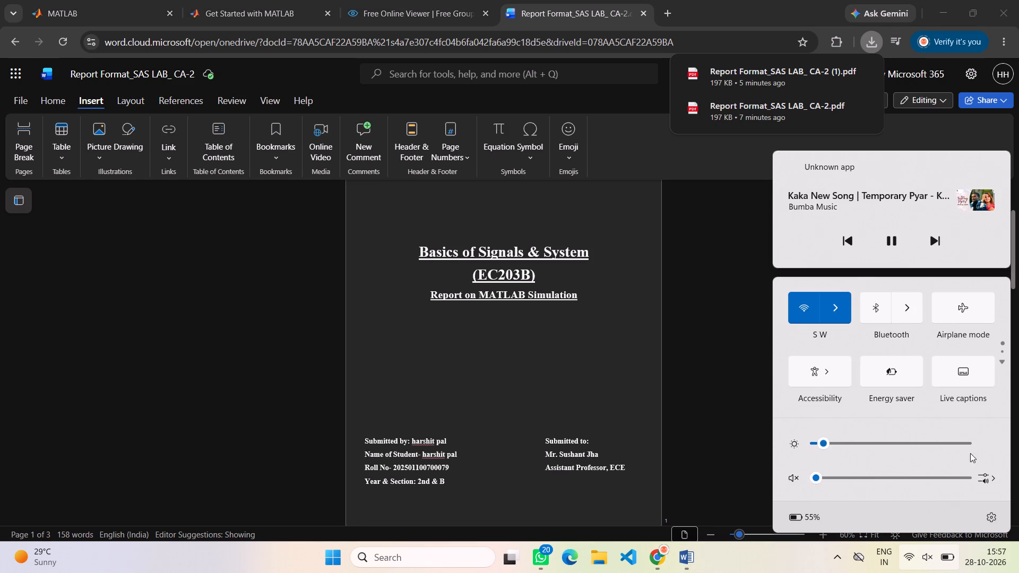
left_click(1003, 350)
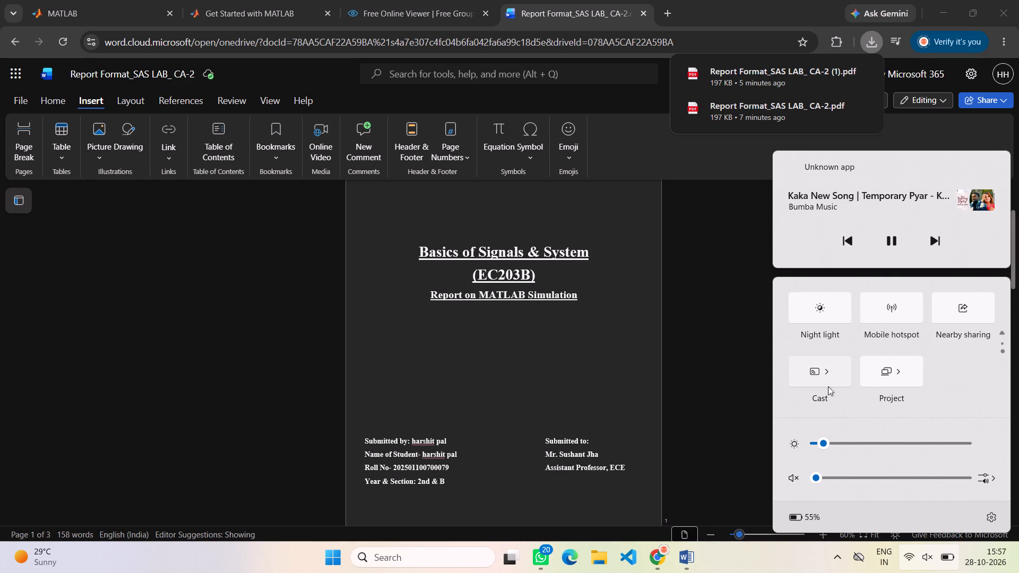
scroll(893, 346, "up", 5)
left_click(904, 306)
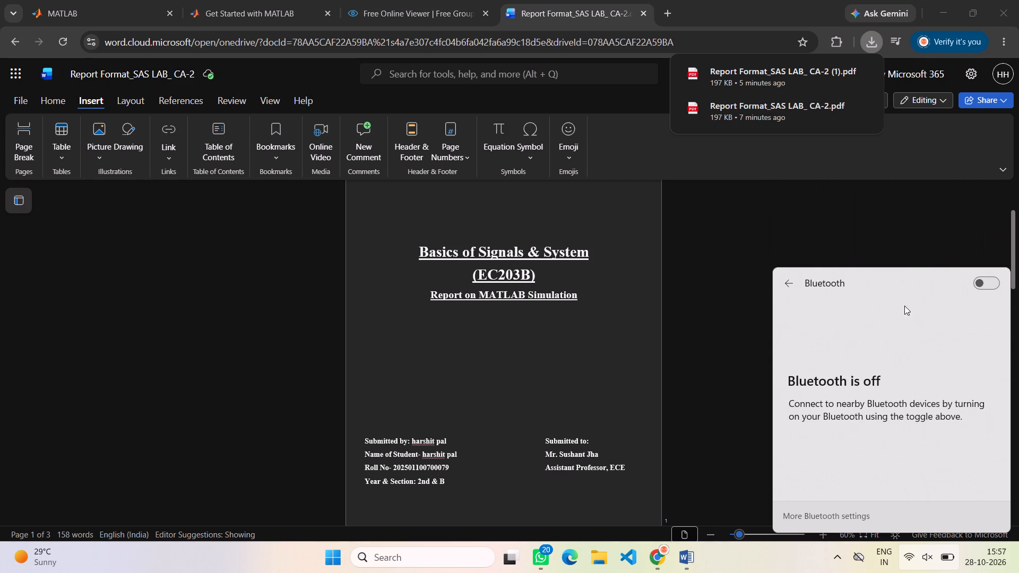
left_click(979, 285)
Look through the paired and newly found Bluetooth devices for one to connect to.
scroll(932, 330, "down", 2)
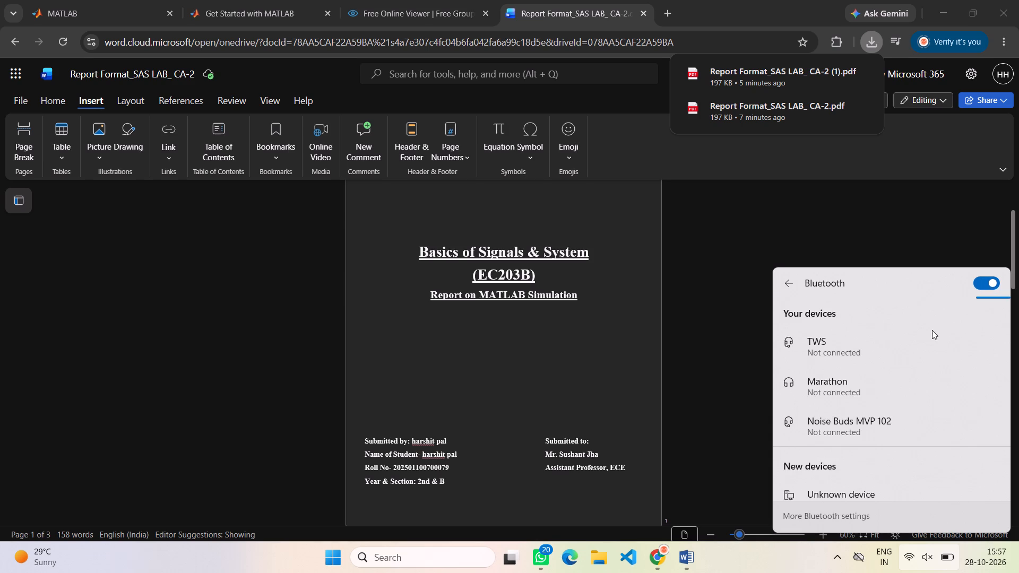
scroll(881, 387, "down", 15)
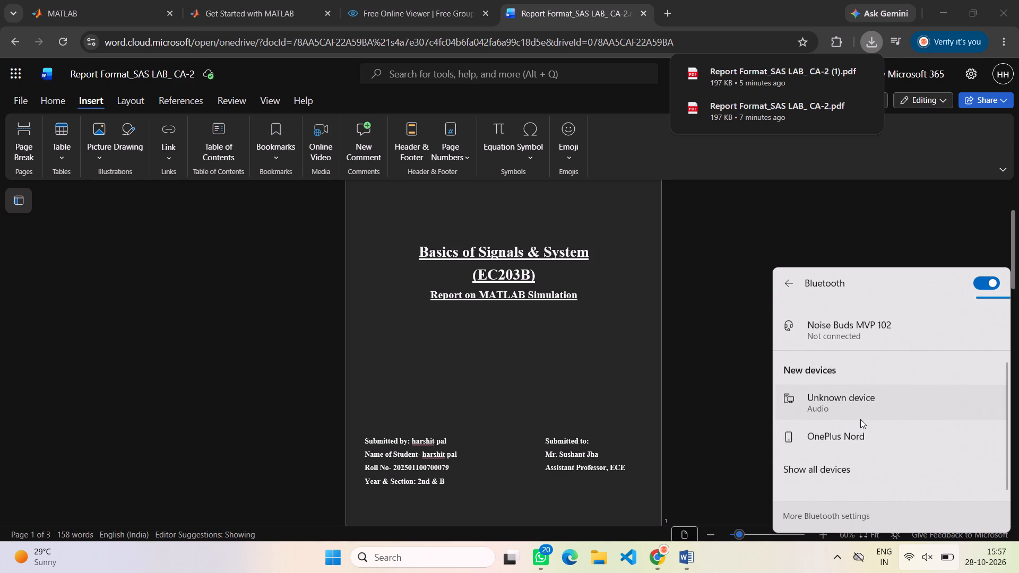
scroll(860, 419, "down", 13)
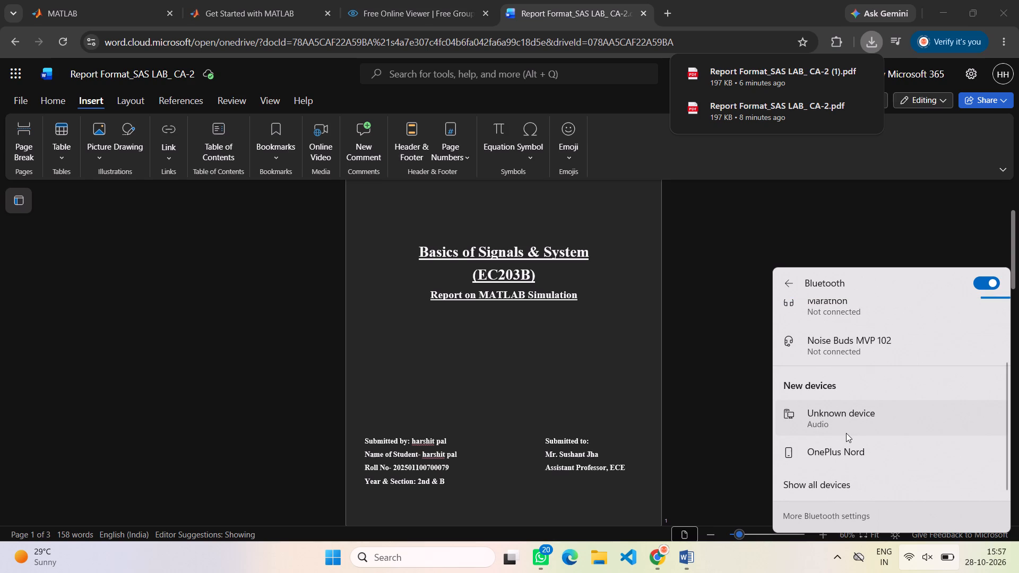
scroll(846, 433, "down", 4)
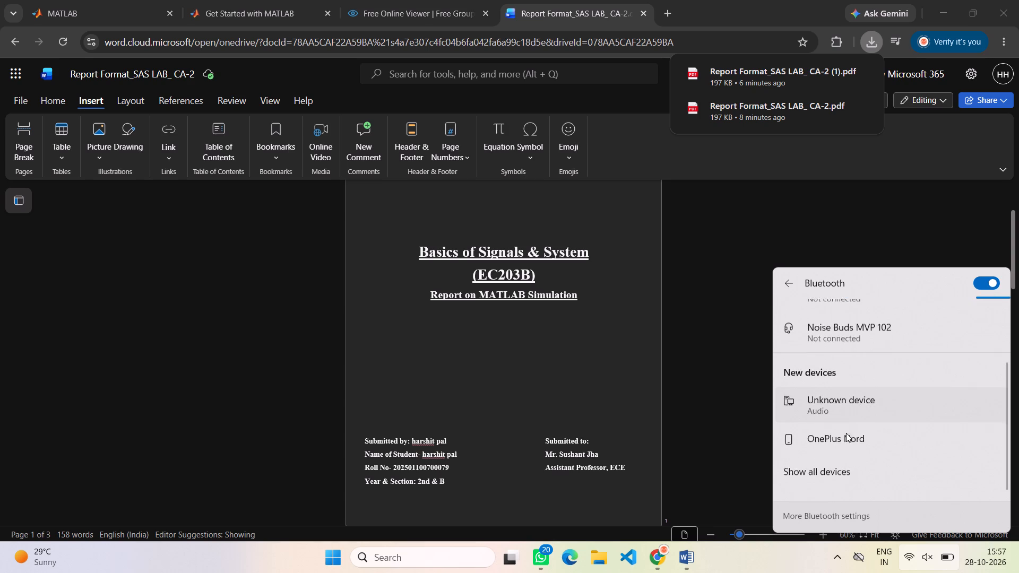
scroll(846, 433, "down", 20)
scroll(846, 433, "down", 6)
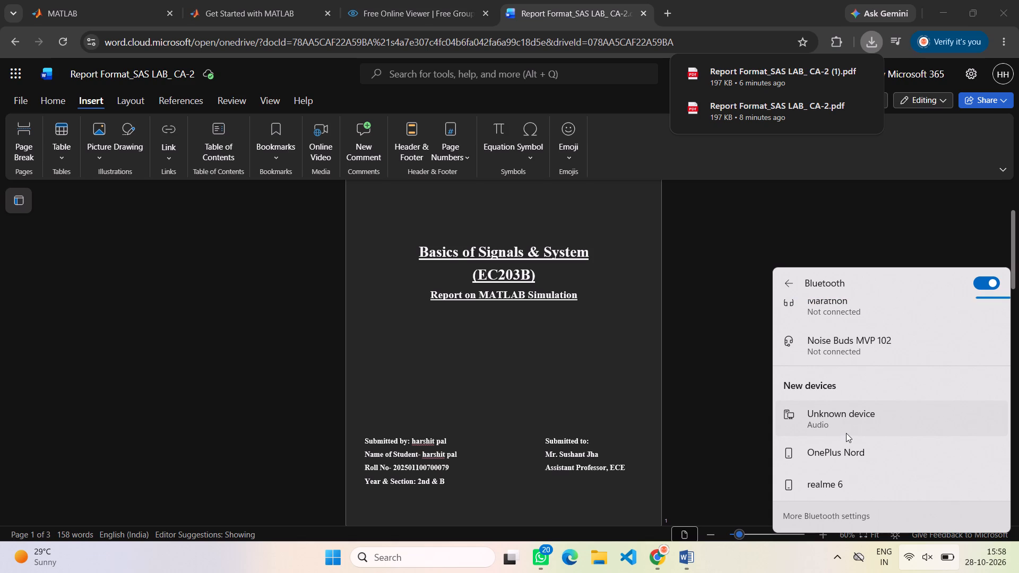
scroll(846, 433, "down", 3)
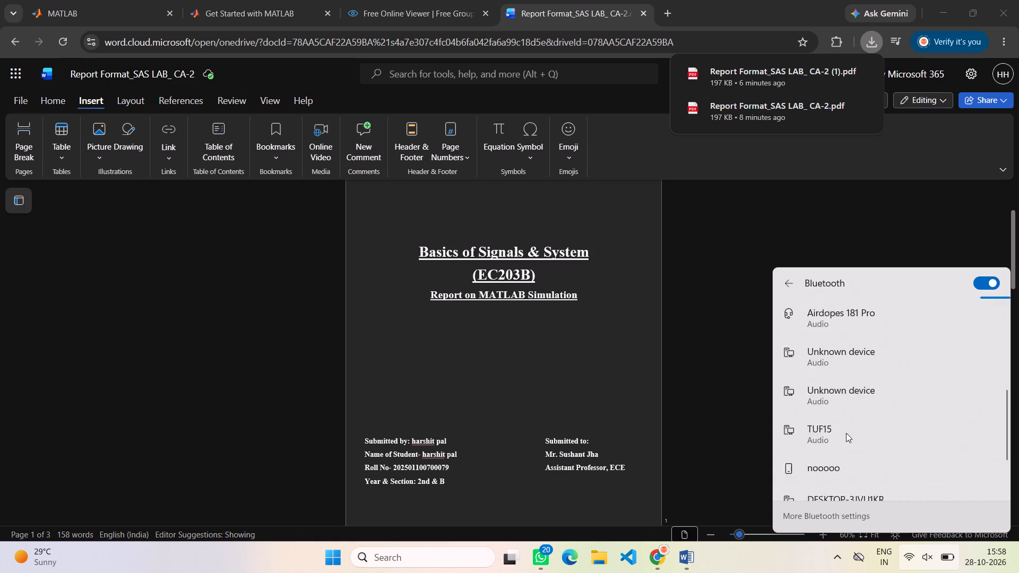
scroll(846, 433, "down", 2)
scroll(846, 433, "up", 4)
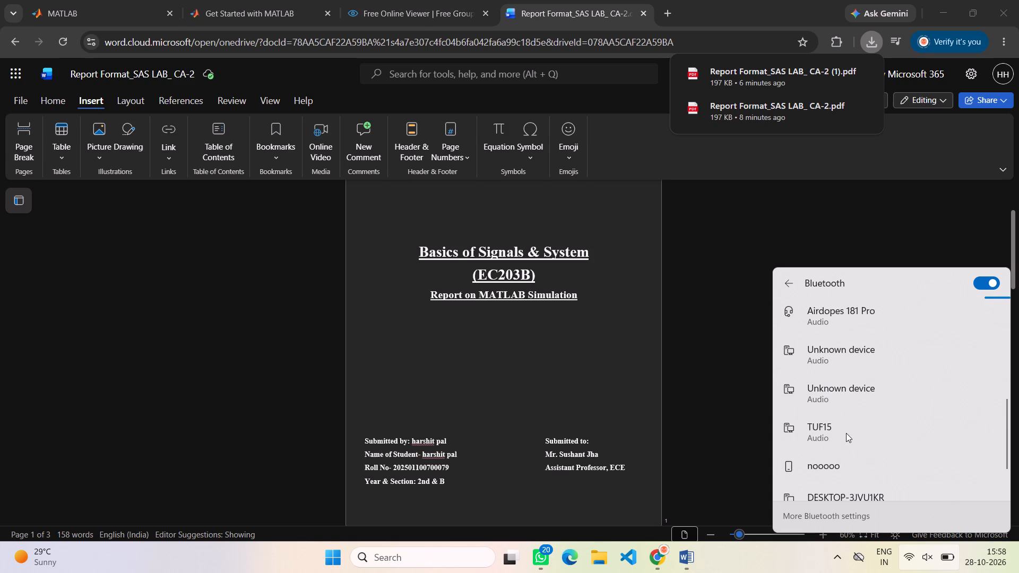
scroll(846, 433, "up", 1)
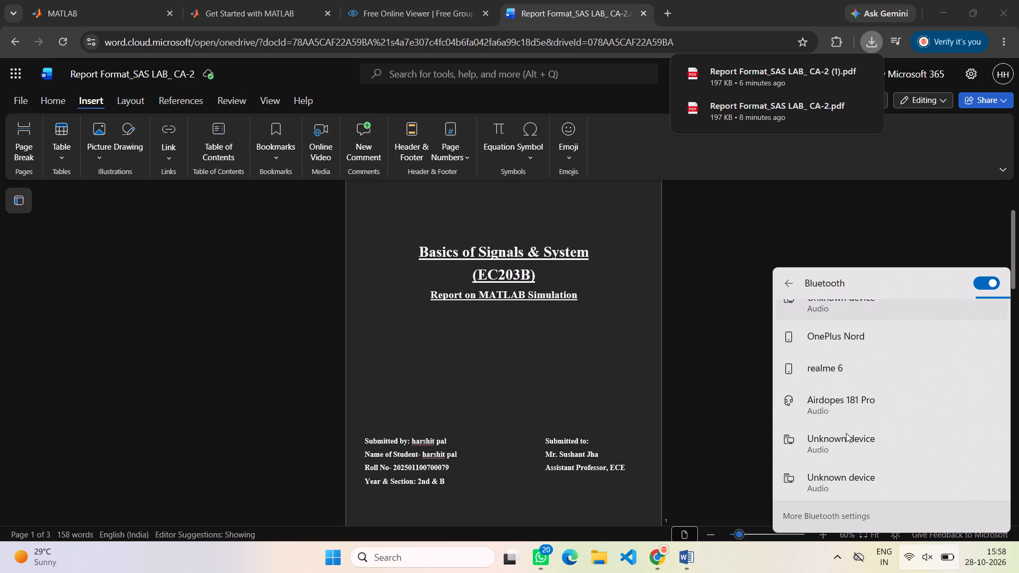
Look through the available Bluetooth devices and expand the list to show all devices.
scroll(846, 433, "down", 1)
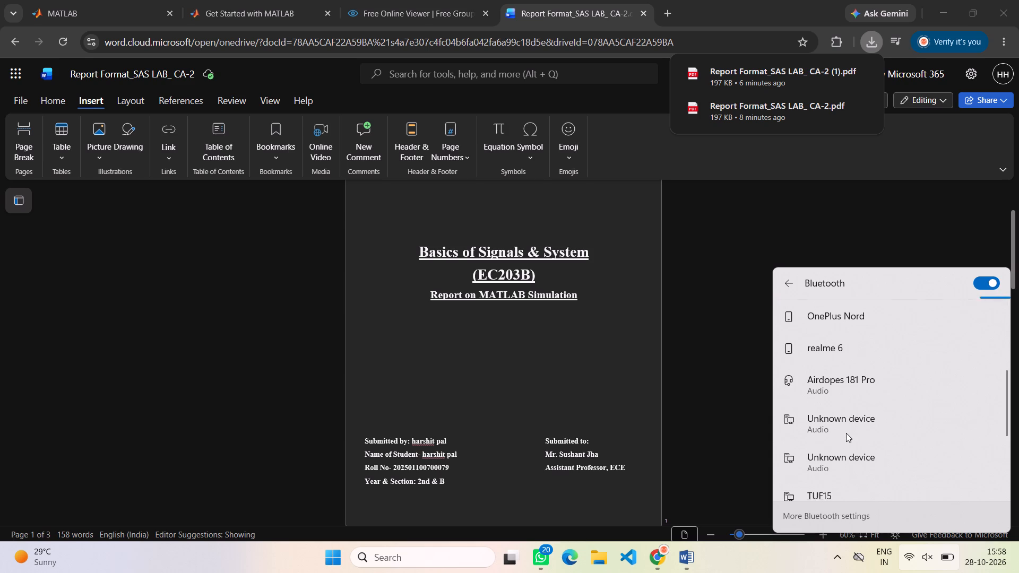
scroll(846, 433, "down", 3)
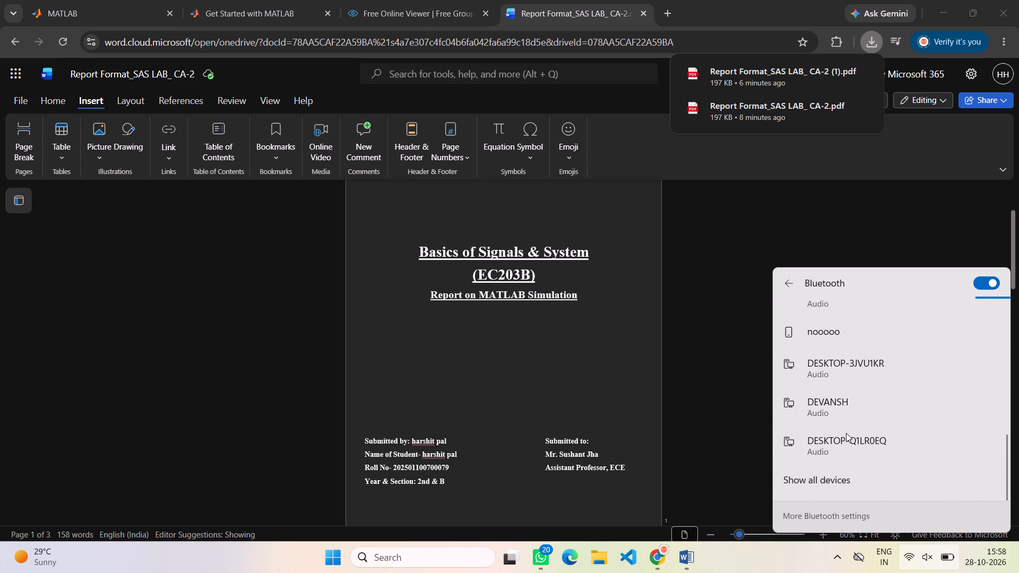
scroll(846, 433, "down", 2)
scroll(846, 433, "up", 1)
scroll(846, 433, "down", 5)
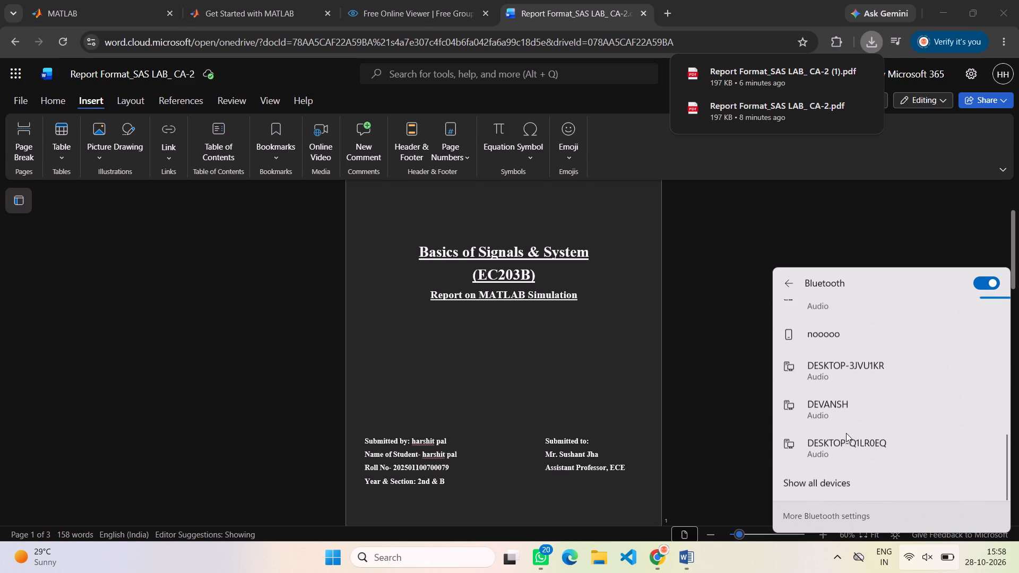
left_click(826, 483)
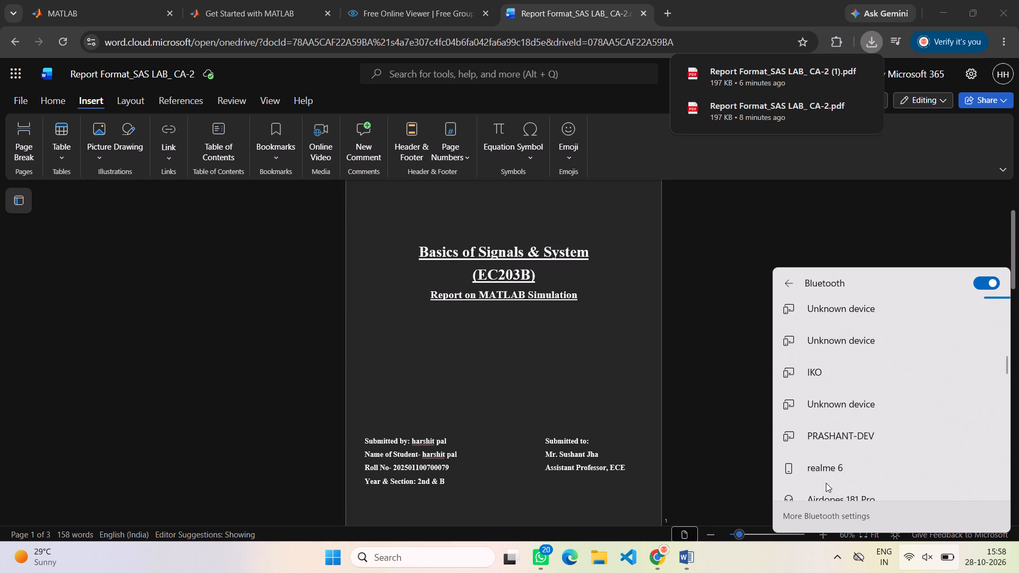
Find the Airdopes 181 Pro audio device in the full Bluetooth list, connect to it, and return to the report.
scroll(849, 448, "down", 11)
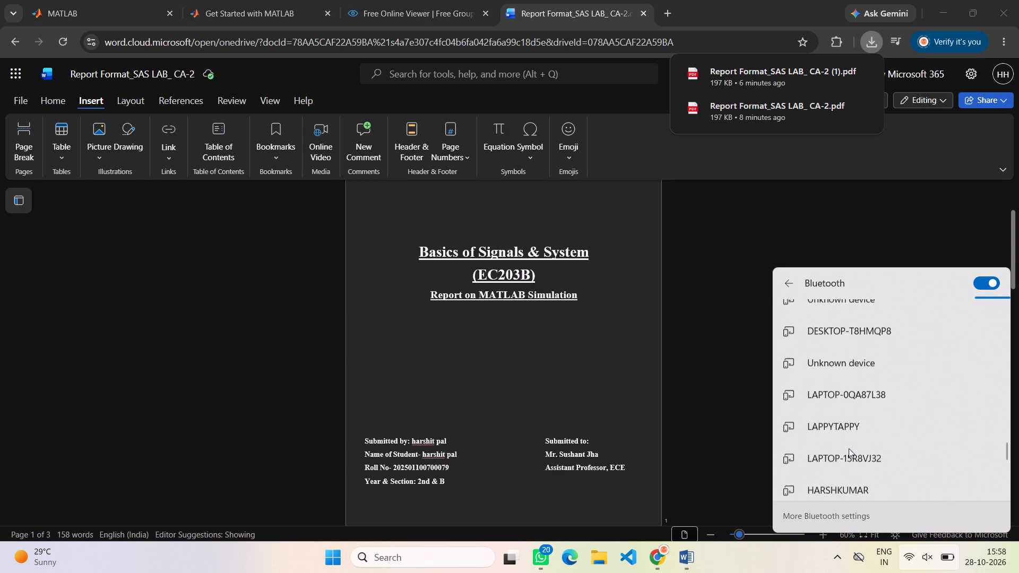
scroll(849, 448, "down", 6)
scroll(849, 448, "up", 3)
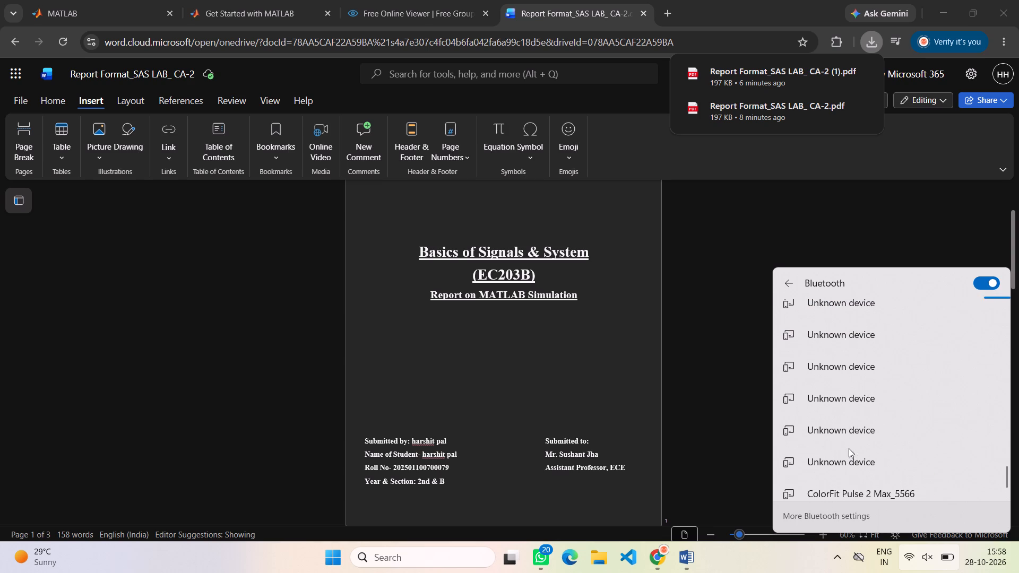
scroll(849, 448, "up", 5)
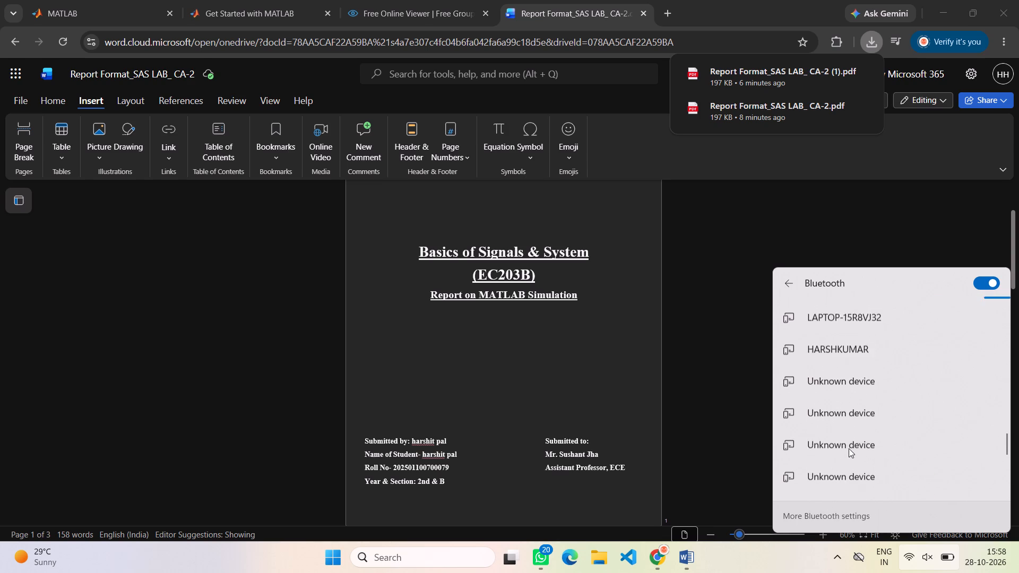
scroll(849, 448, "up", 5)
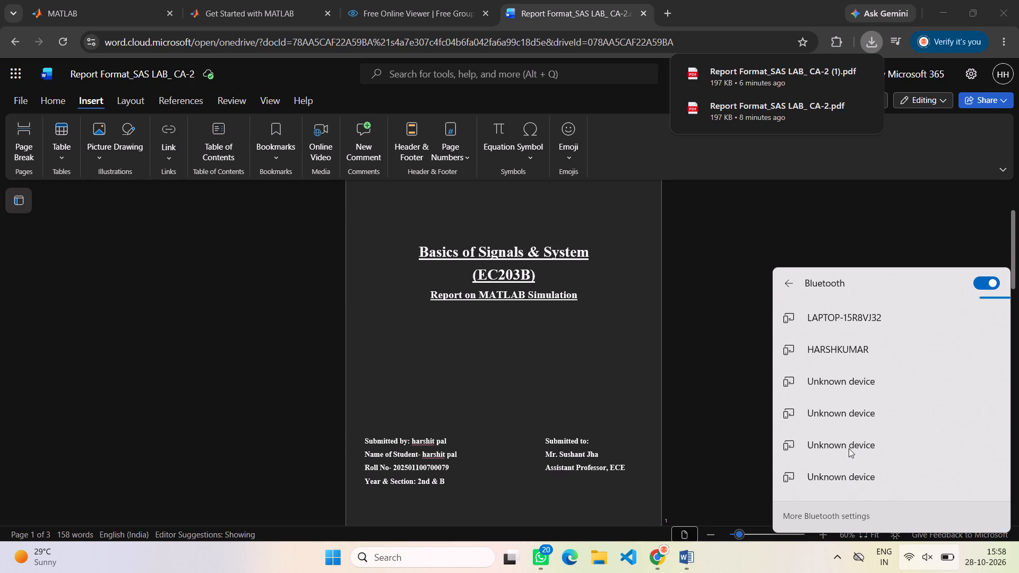
scroll(849, 448, "up", 7)
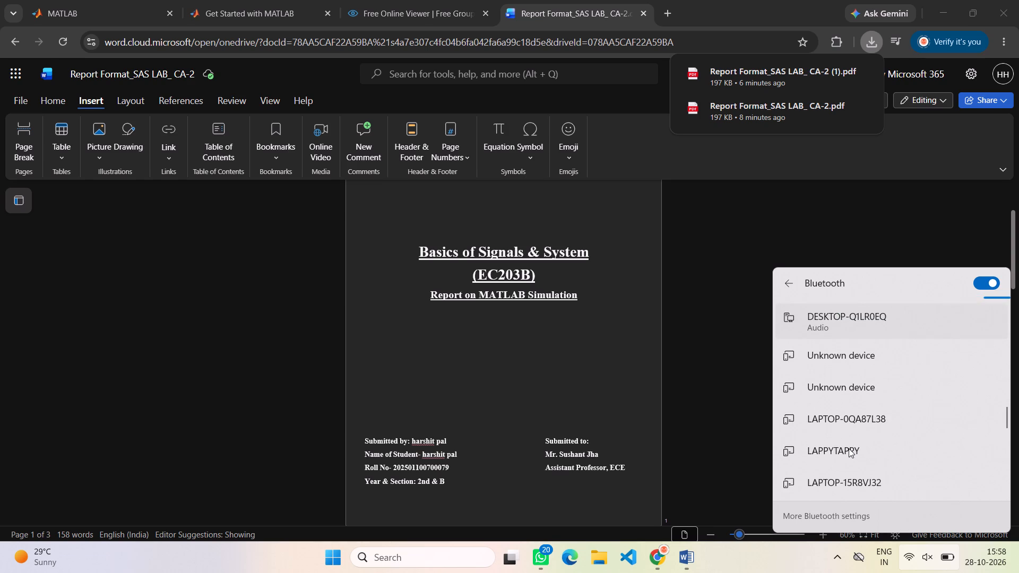
scroll(849, 448, "up", 5)
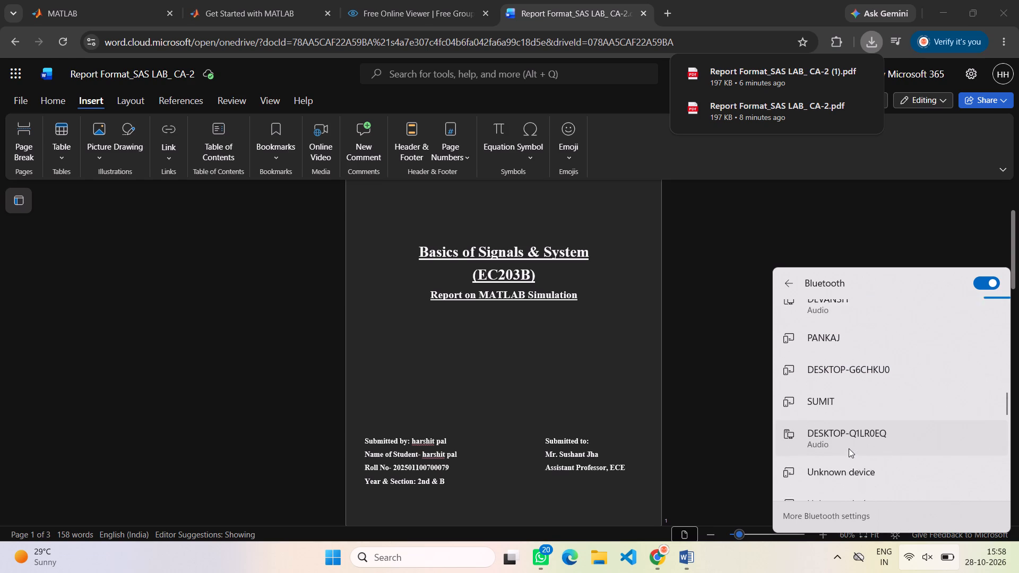
scroll(849, 448, "up", 4)
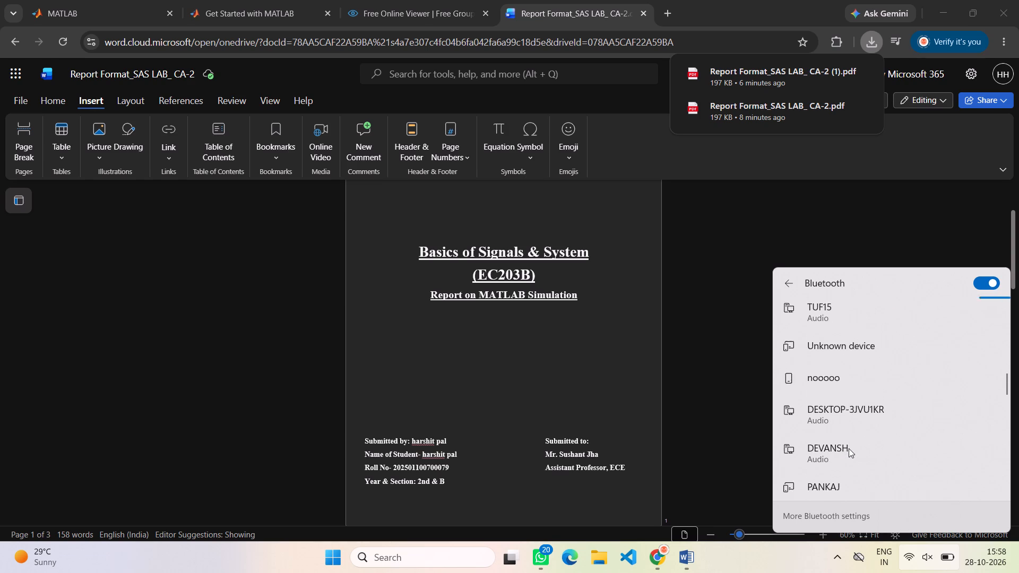
scroll(849, 448, "up", 3)
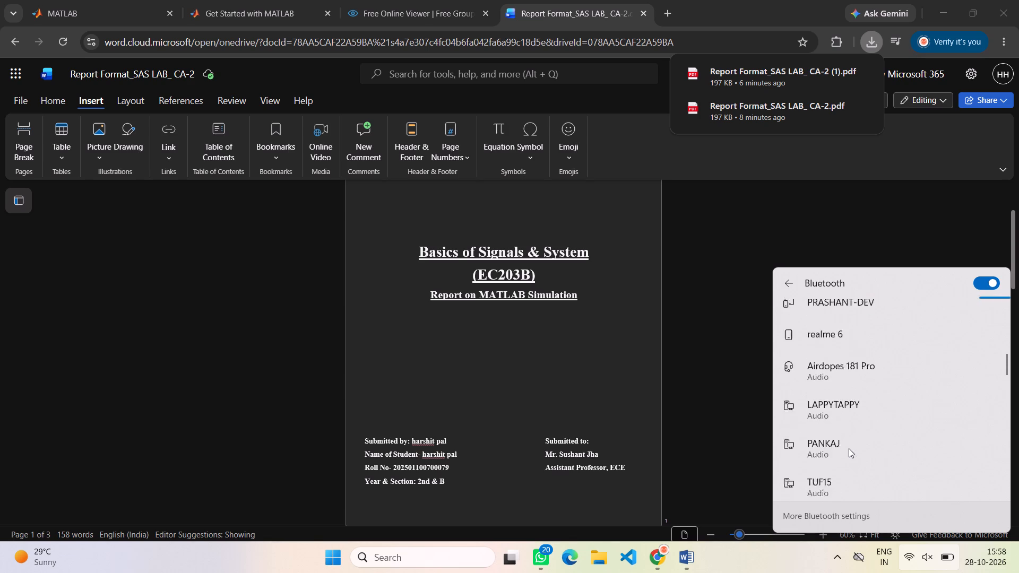
scroll(849, 448, "up", 1)
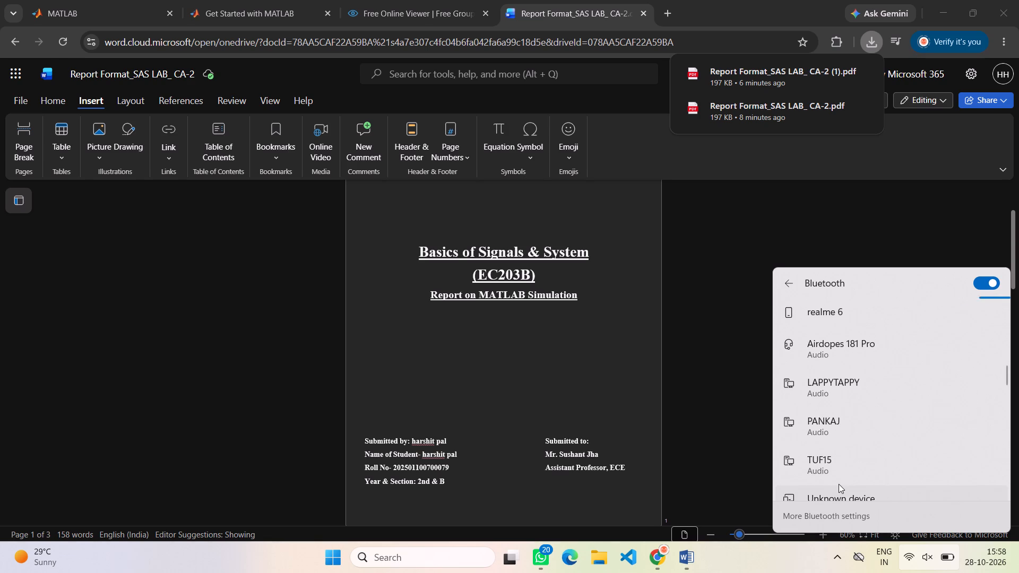
left_click(892, 343)
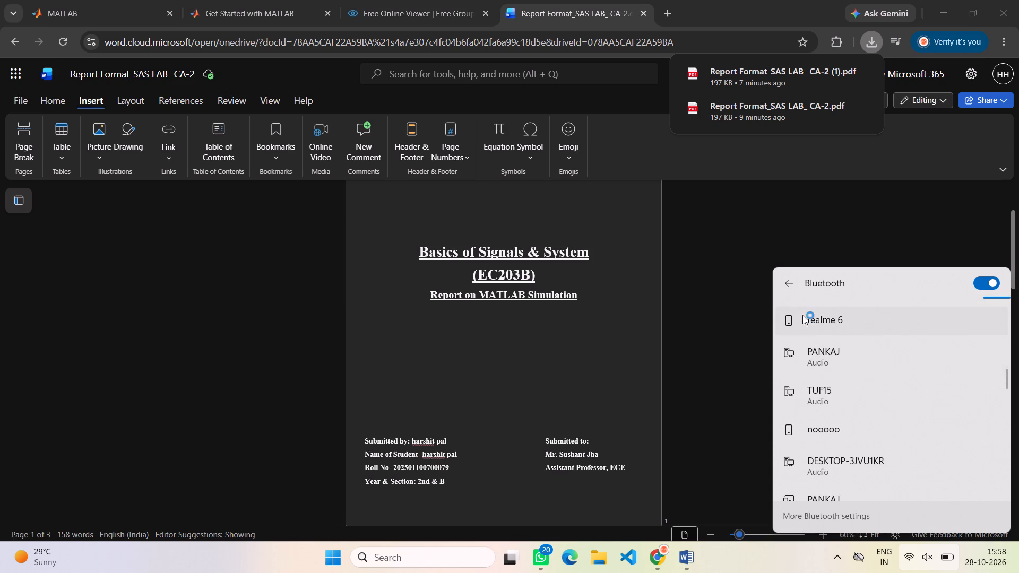
left_click(669, 308)
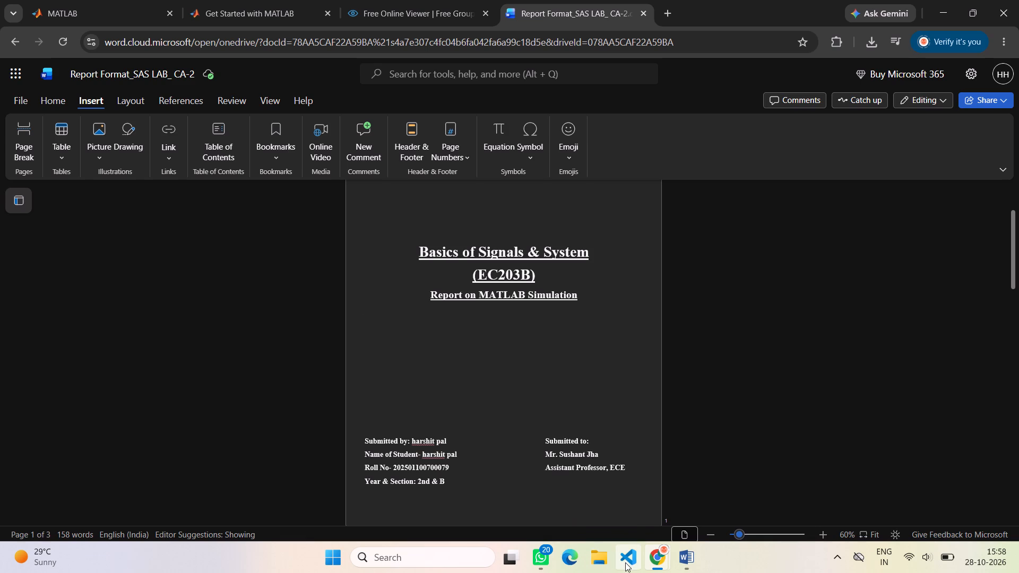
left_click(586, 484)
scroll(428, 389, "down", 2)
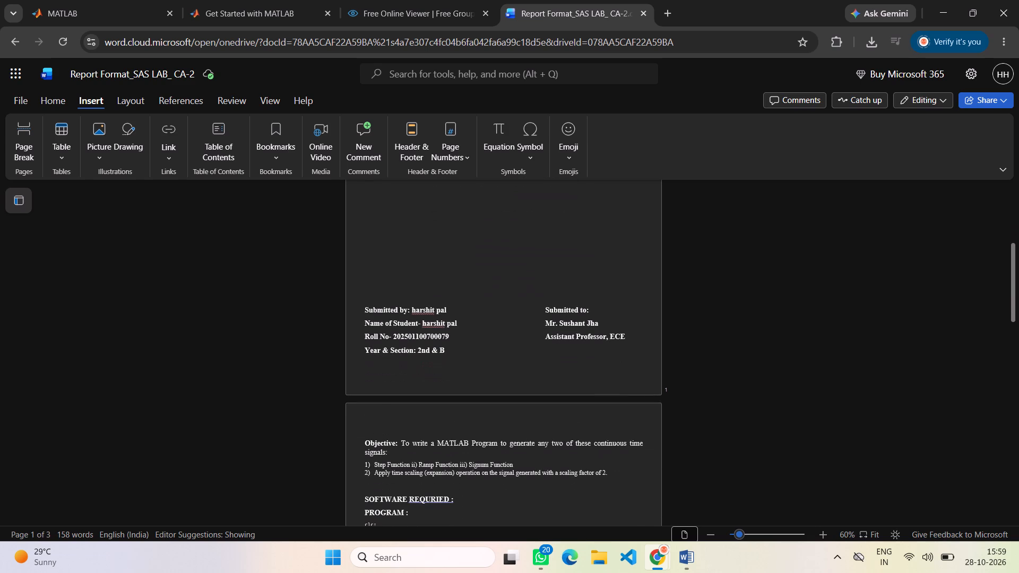
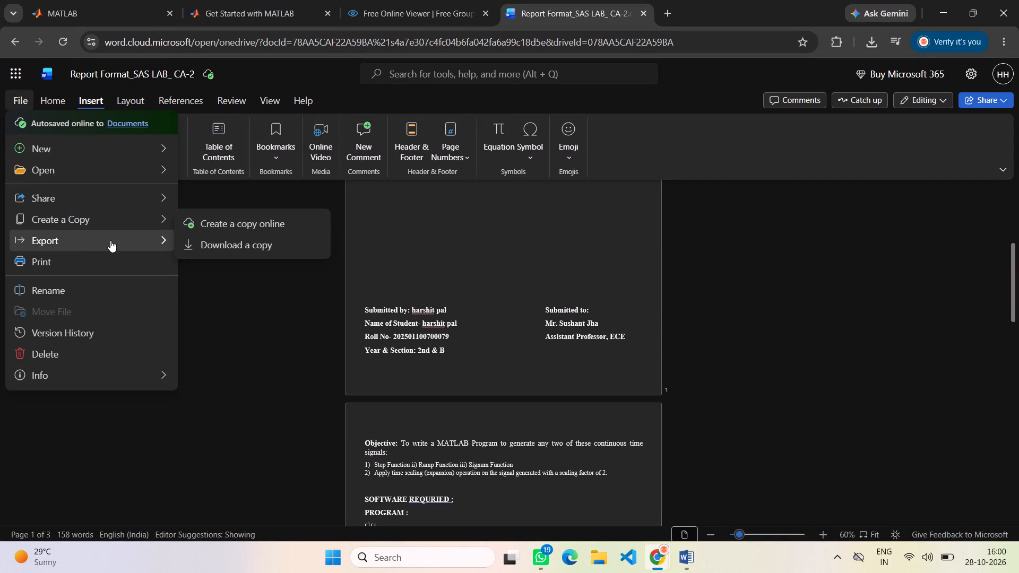
Export the completed SAS LAB CA-2 report as a PDF and download the converted file.
left_click(215, 244)
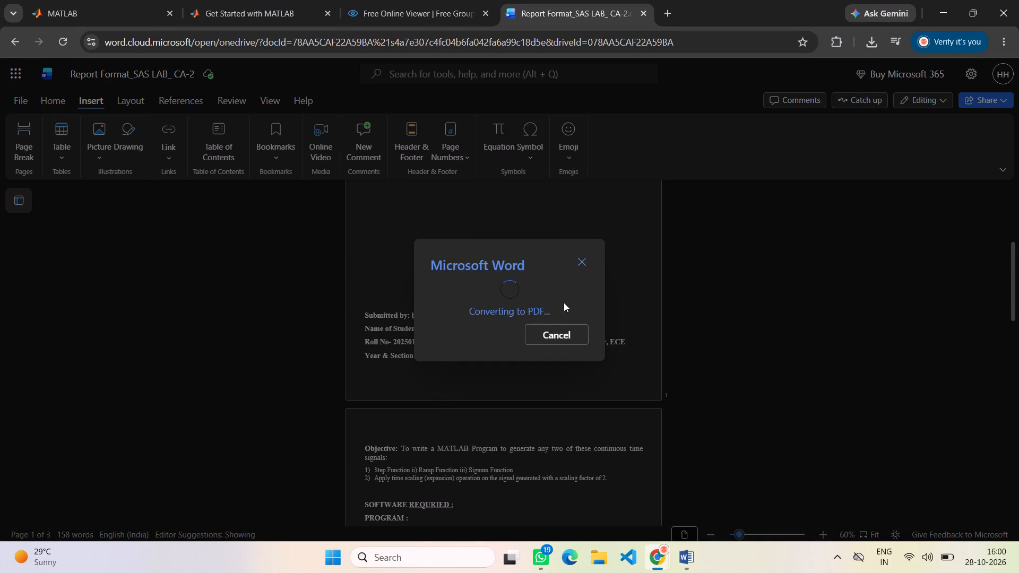
left_click(480, 322)
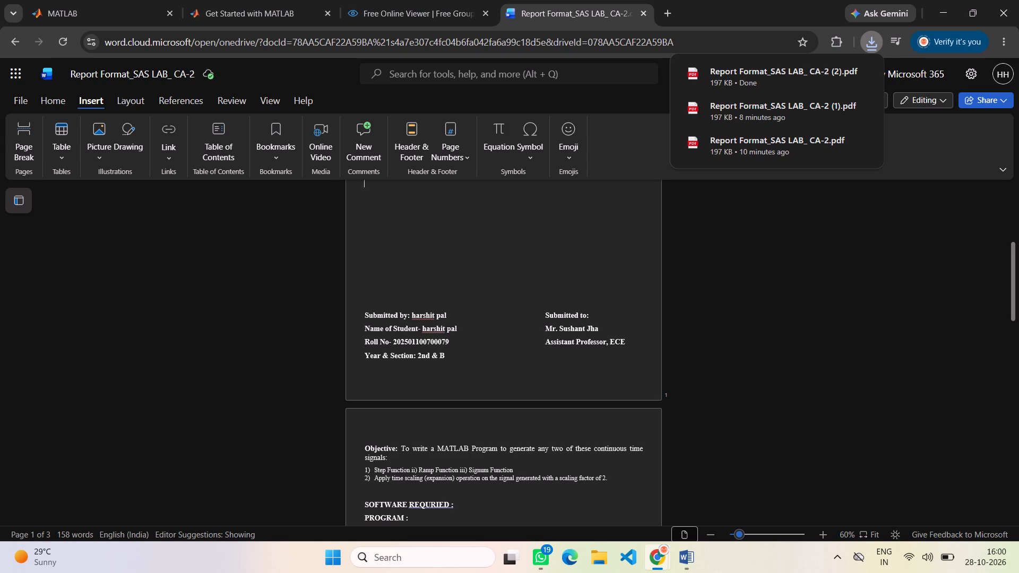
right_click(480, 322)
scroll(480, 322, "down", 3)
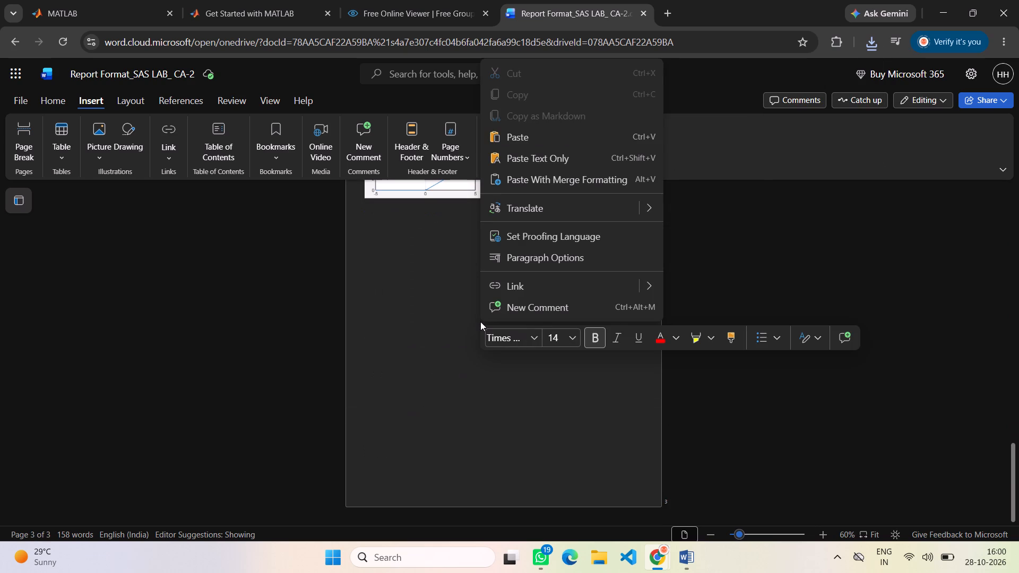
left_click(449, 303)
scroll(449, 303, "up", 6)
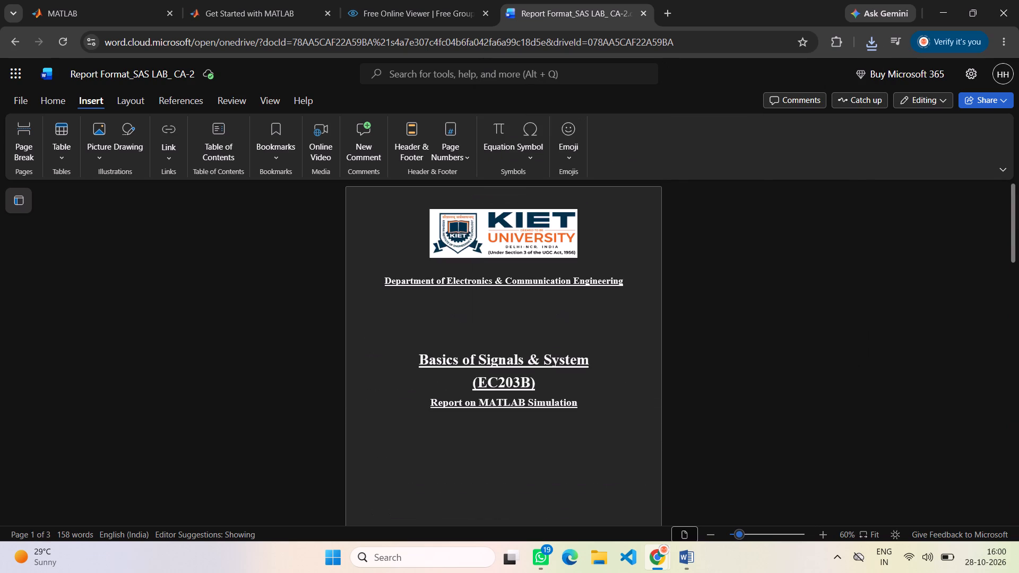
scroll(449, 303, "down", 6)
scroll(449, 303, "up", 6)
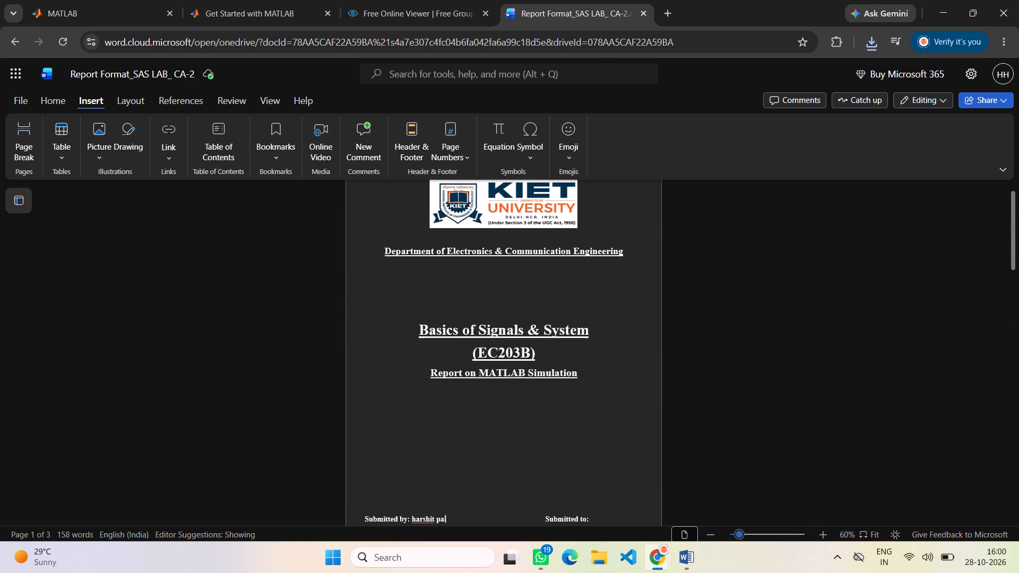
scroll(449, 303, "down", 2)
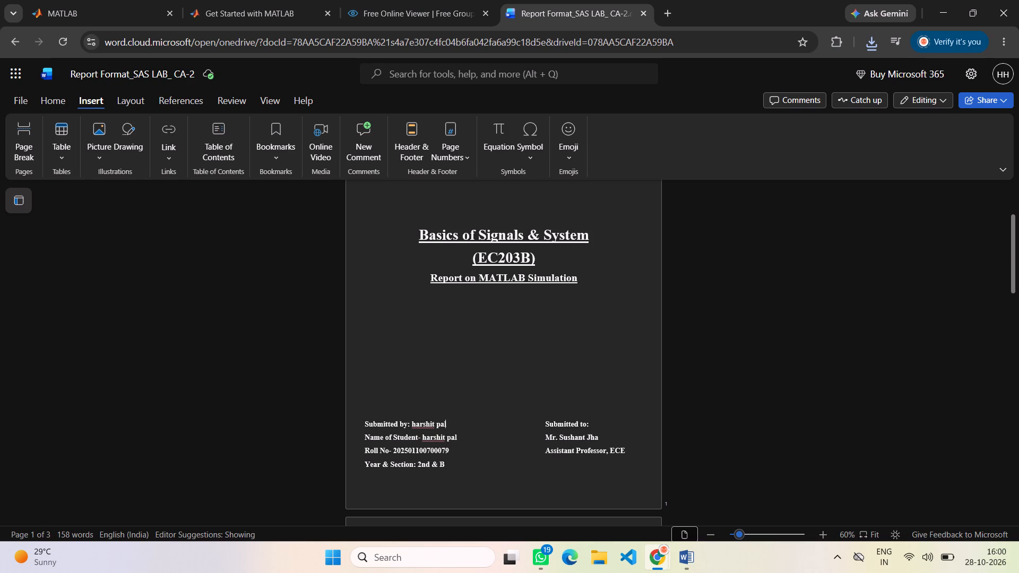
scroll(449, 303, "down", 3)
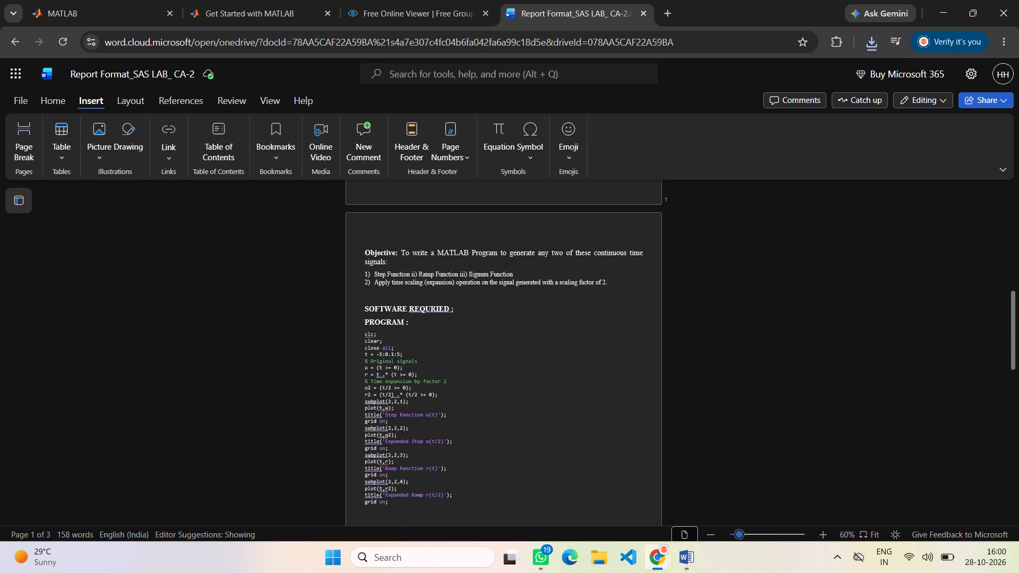
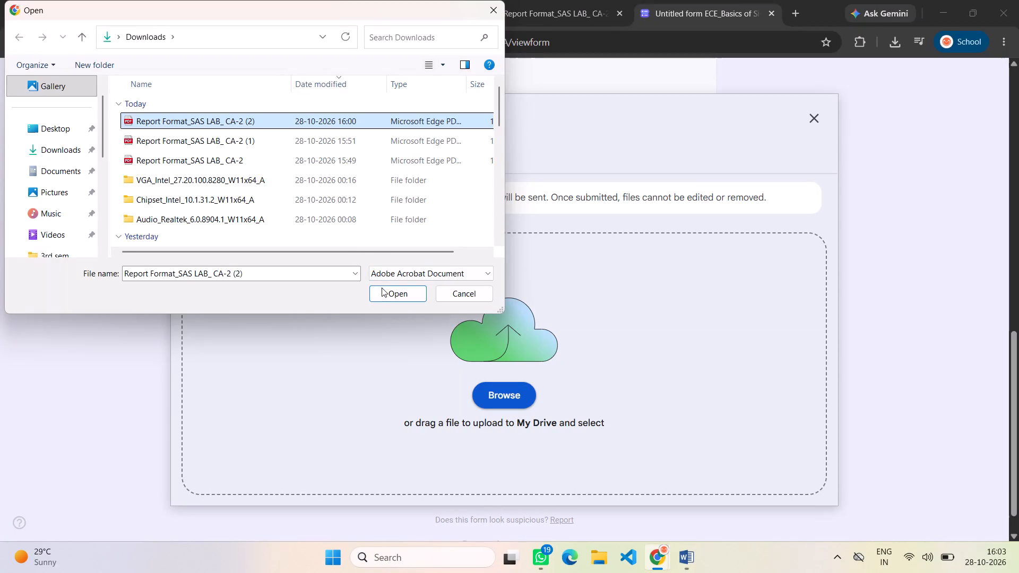
Choose the PDF "Report Format_SAS LAB_ CA-2 (2)" from Downloads for the form's file upload, and browse for the file again.
left_click(382, 288)
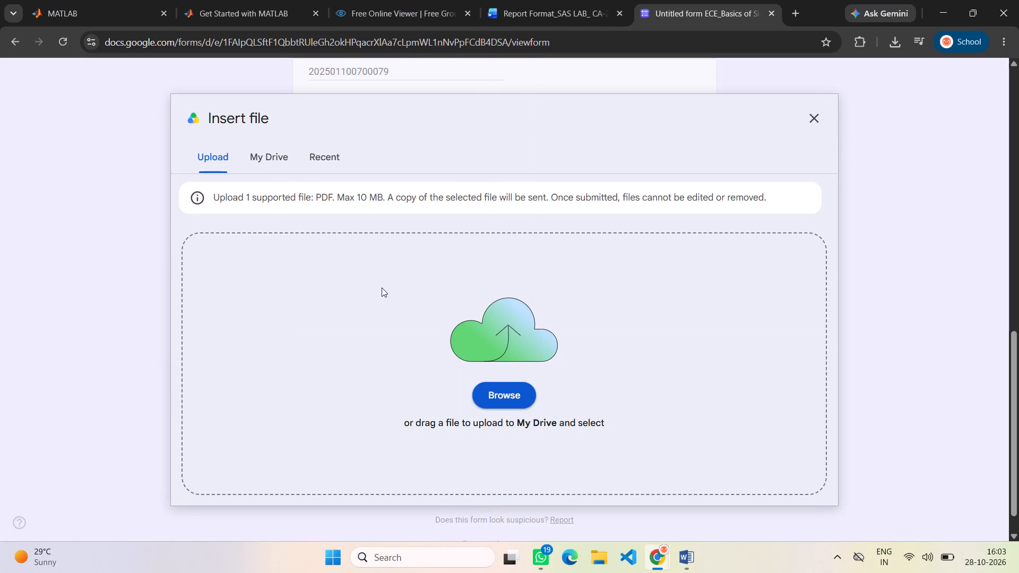
left_click(514, 400)
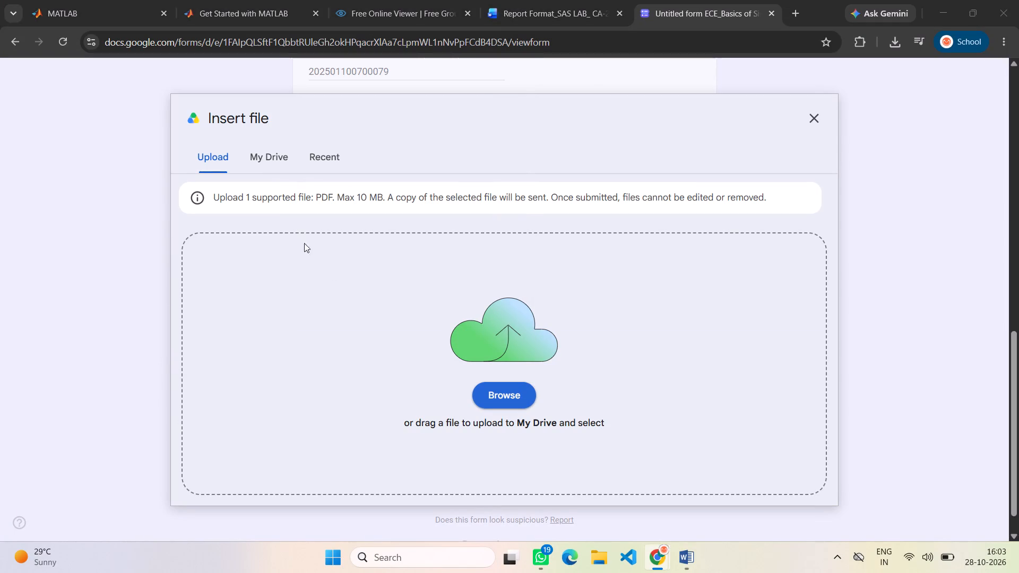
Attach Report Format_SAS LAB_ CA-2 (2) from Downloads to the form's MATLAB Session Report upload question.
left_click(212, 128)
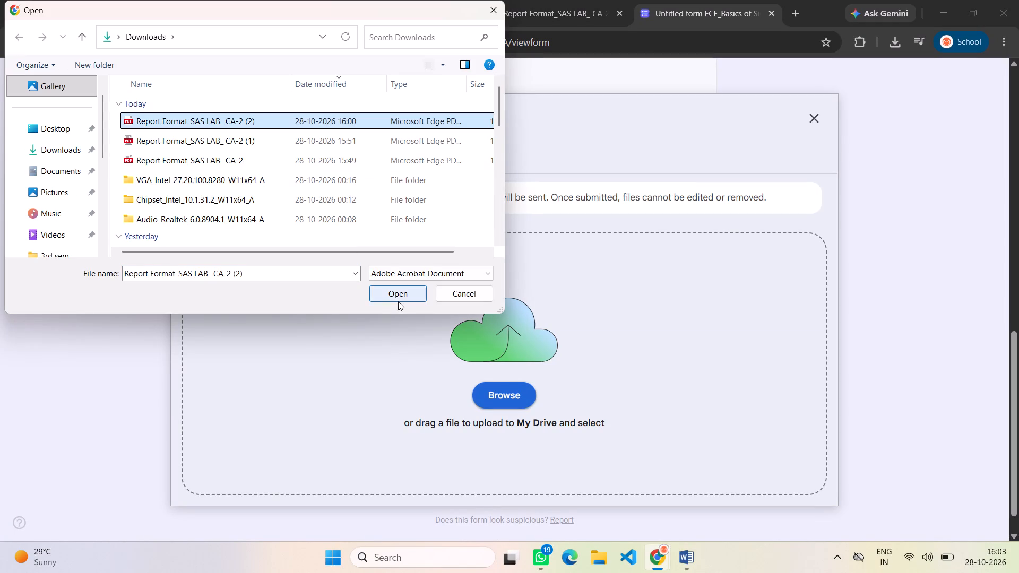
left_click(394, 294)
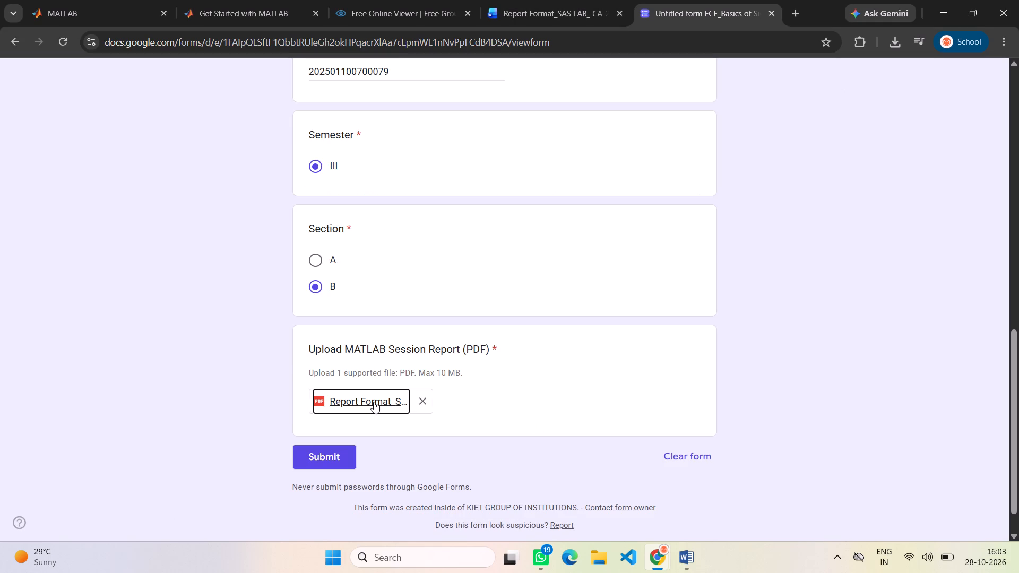
Open the attached report PDF and check its cover details, objective and program pages.
left_click(374, 402)
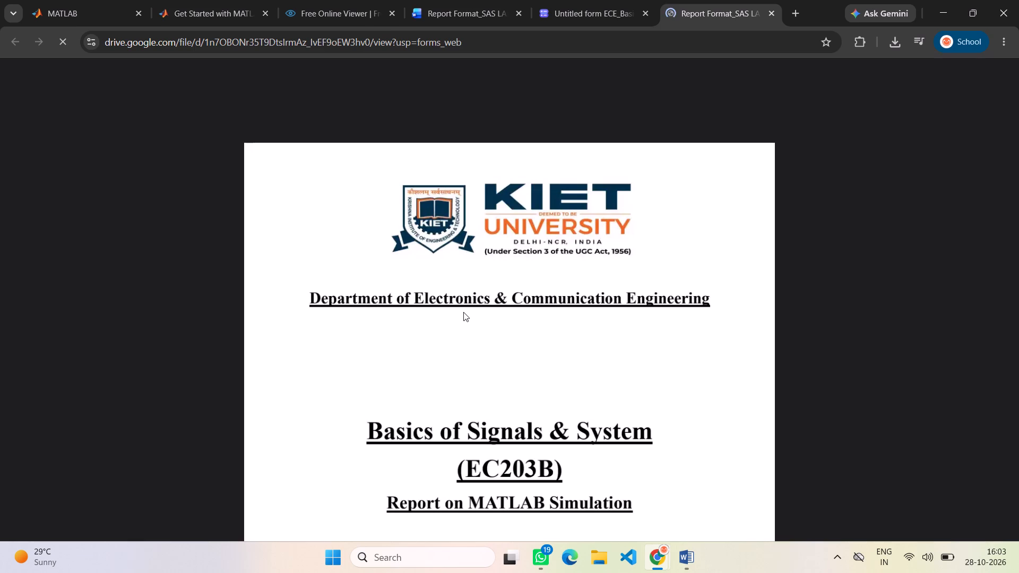
scroll(463, 312, "down", 9)
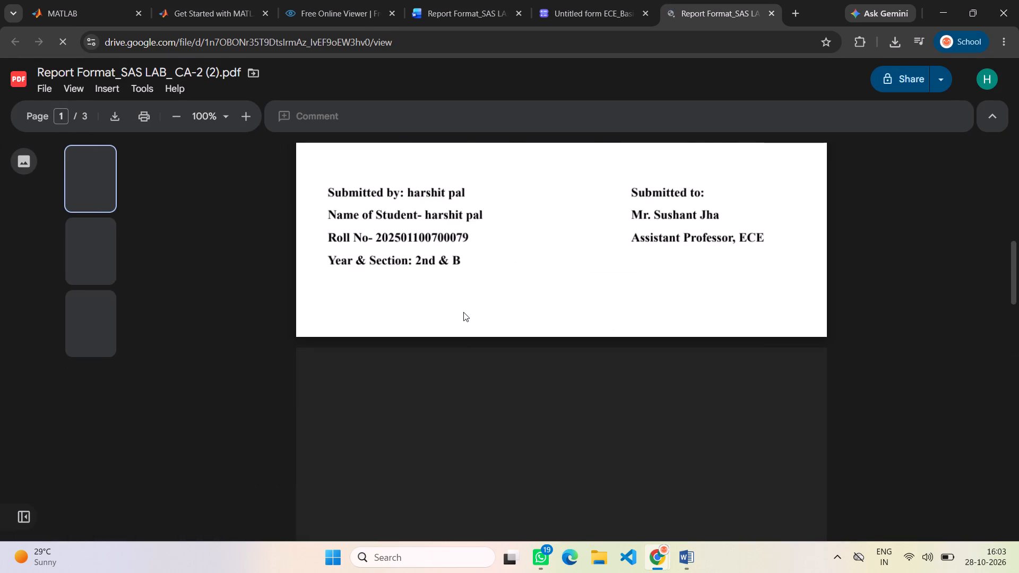
scroll(463, 312, "down", 1)
scroll(463, 312, "up", 2)
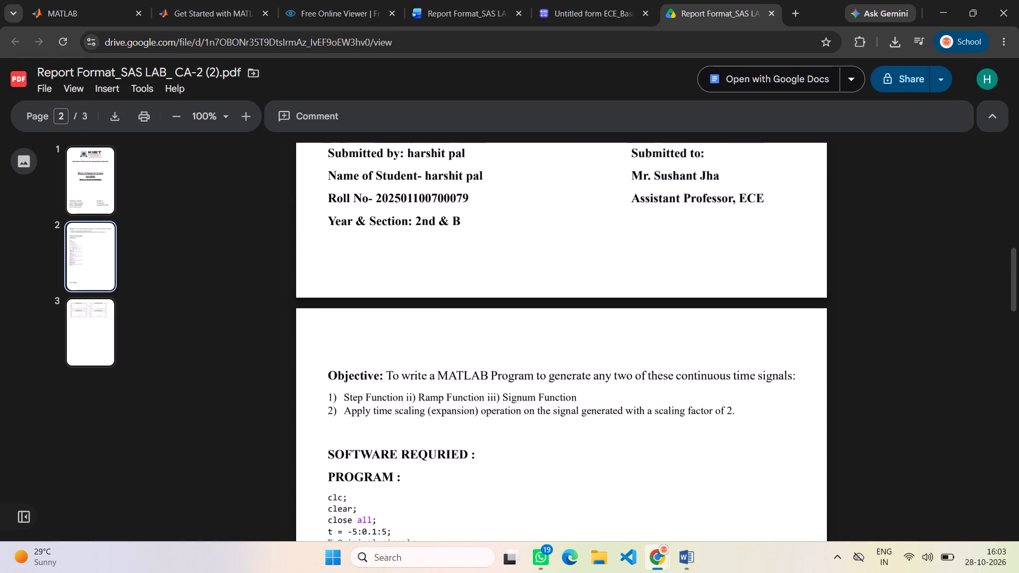
scroll(463, 312, "up", 3)
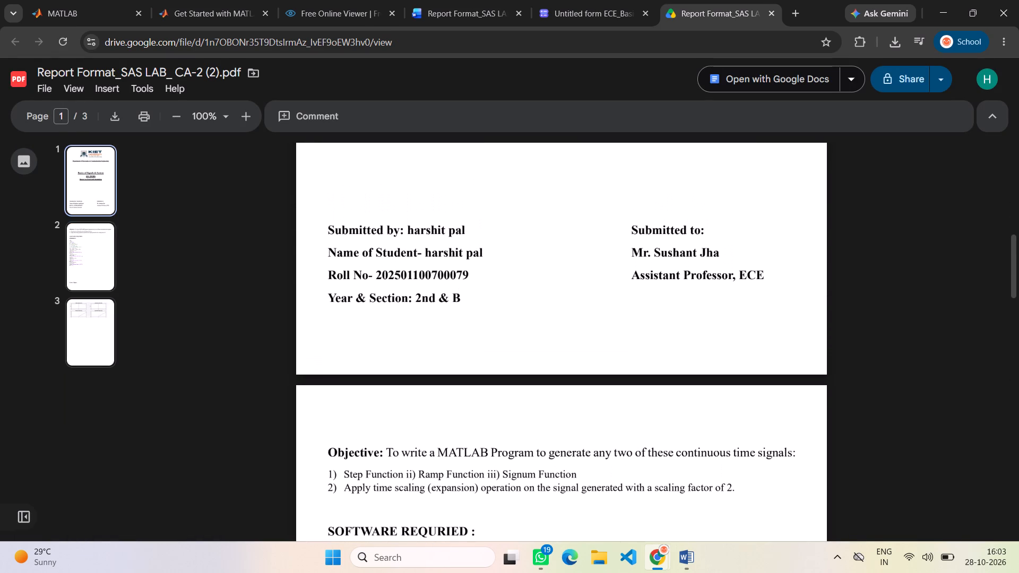
scroll(463, 312, "down", 2)
scroll(463, 312, "up", 5)
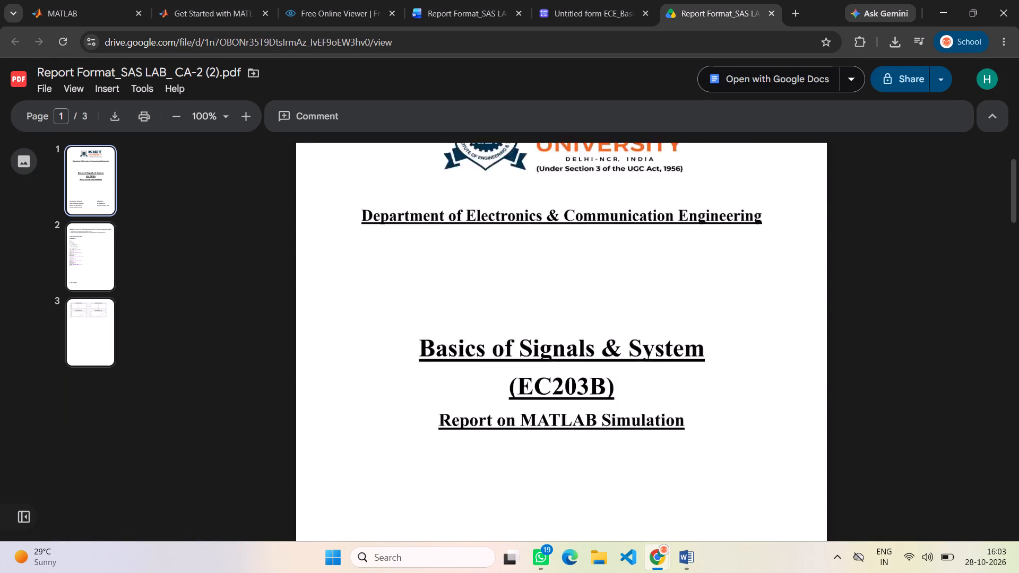
scroll(463, 312, "down", 4)
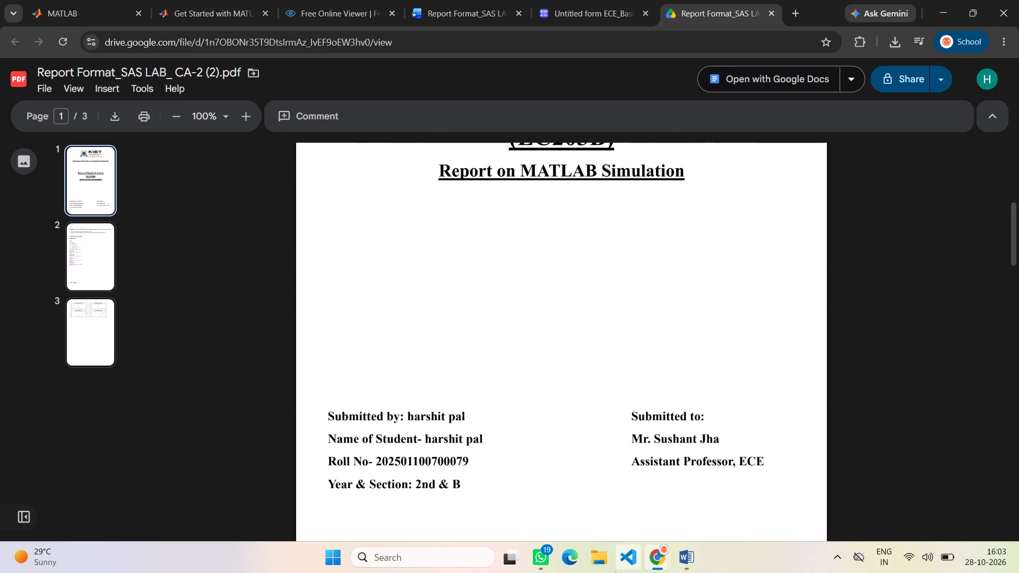
In the Word report, delete the surname from the Submitted by and Name of Student lines on the cover page.
left_click(445, 0)
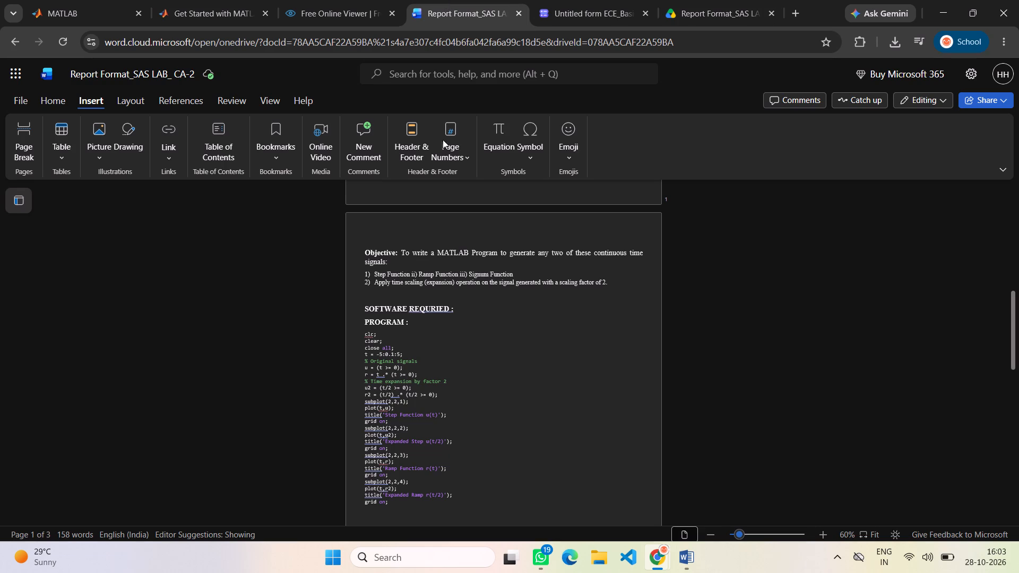
scroll(444, 271, "up", 2)
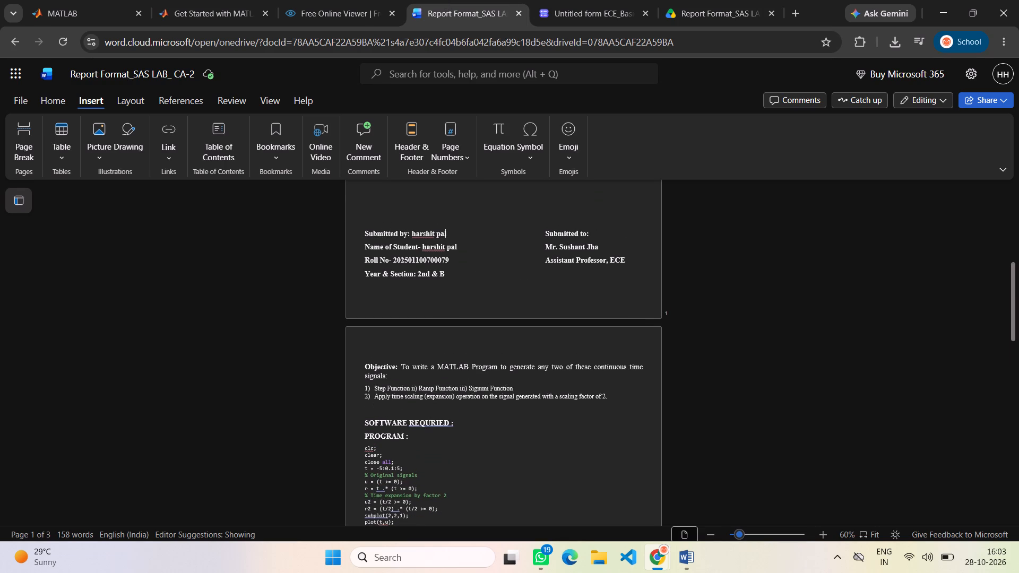
left_click(468, 245)
type("\\\\")
key("BackSpace")
key("BackSpace")
key("BackSpace")
key("BackSpace")
key("BackSpace")
key("BackSpace")
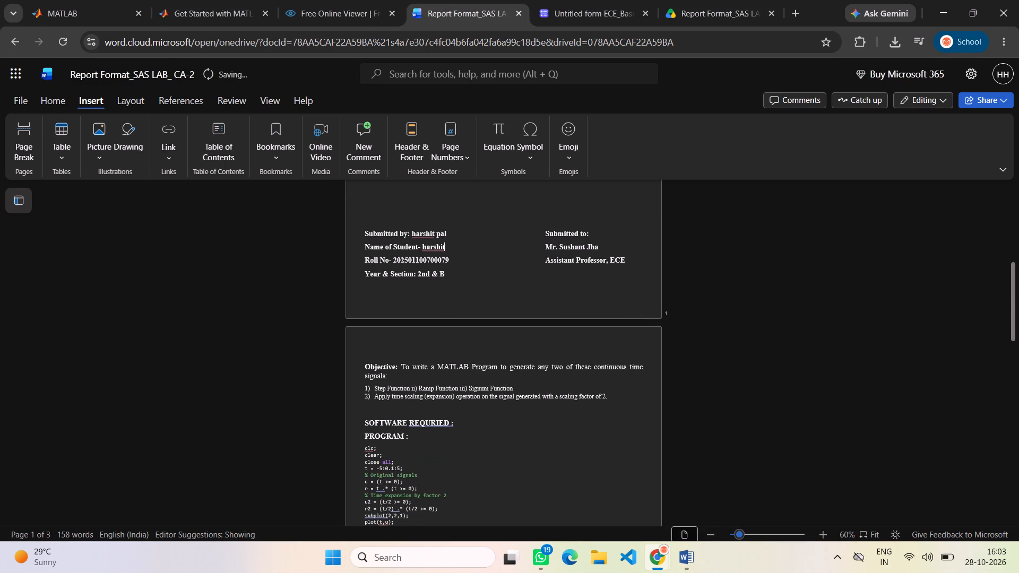
left_click(454, 241)
key("BackSpace")
key("BackSpace")
key("BackSpace")
key("BackSpace")
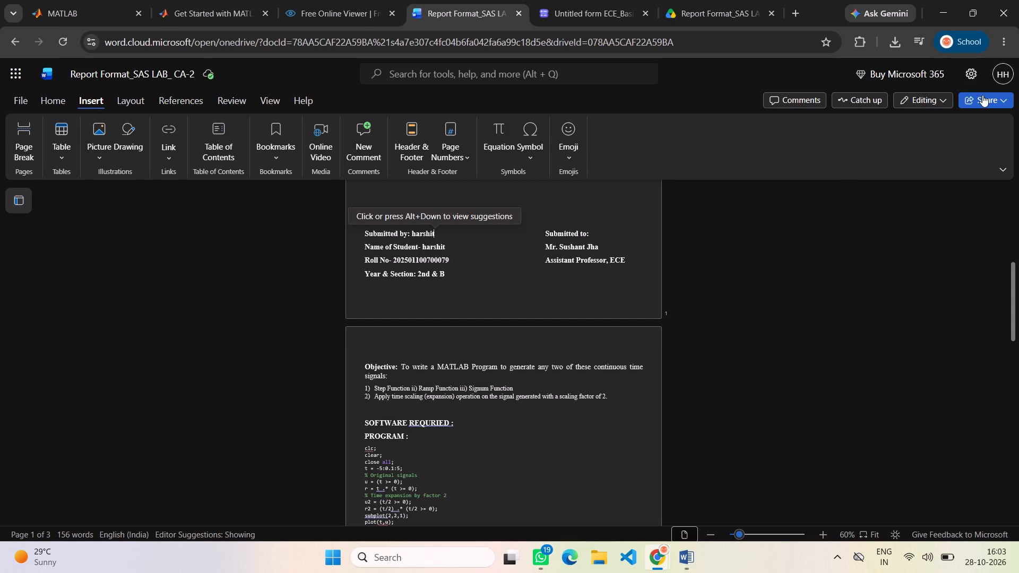
Export the corrected report as a PDF and download the converted file.
left_click(22, 95)
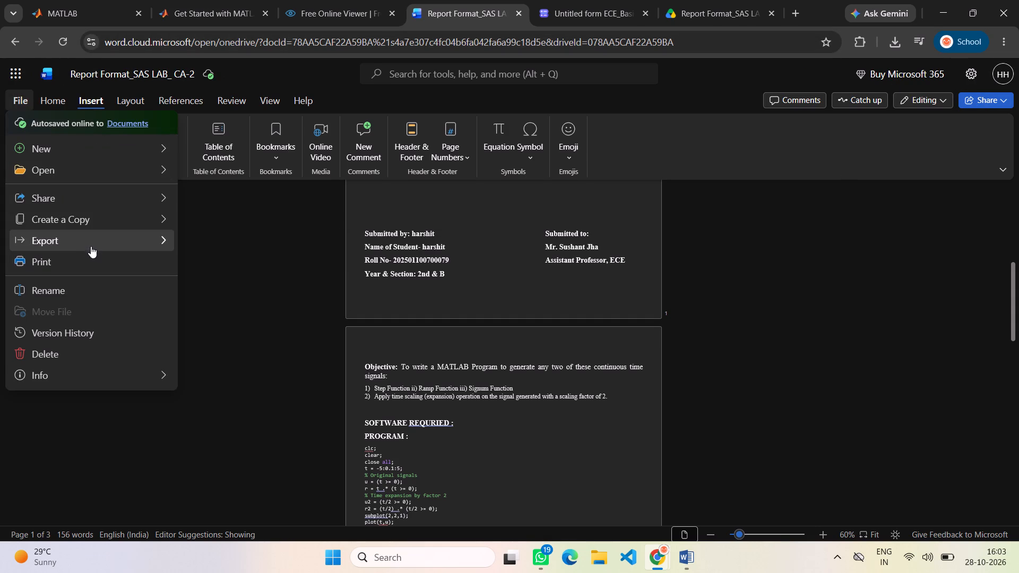
left_click(237, 242)
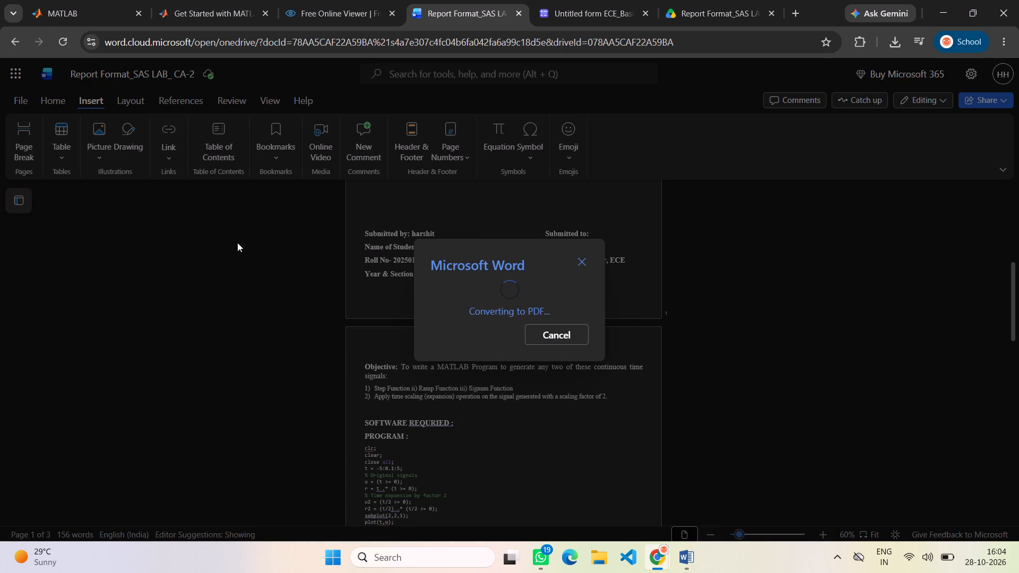
left_click(481, 326)
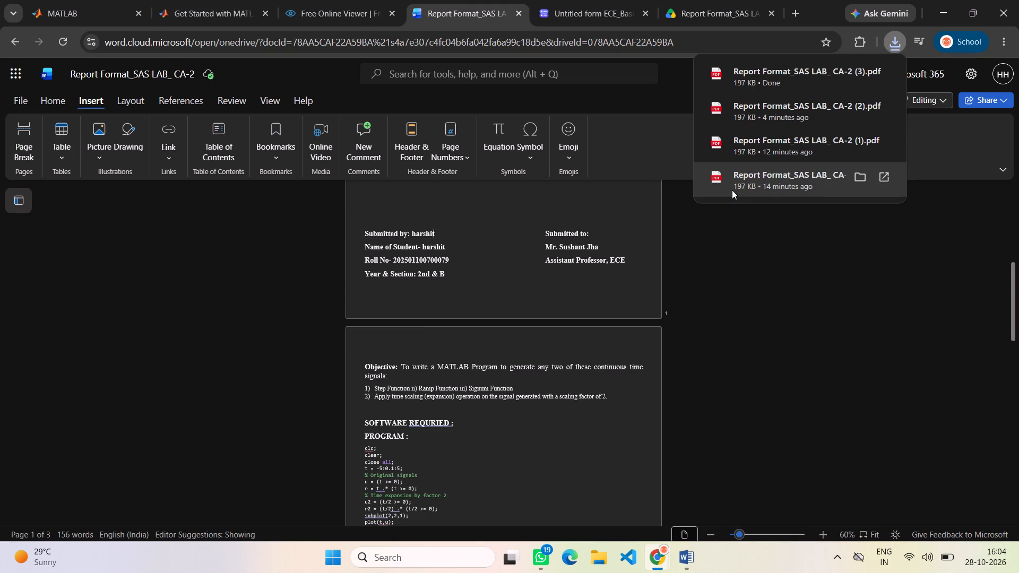
Replace the report PDF attached to the form's MATLAB Session Report question with Report Format_SAS LAB_ CA-2 (3) from Downloads.
left_click(559, 0)
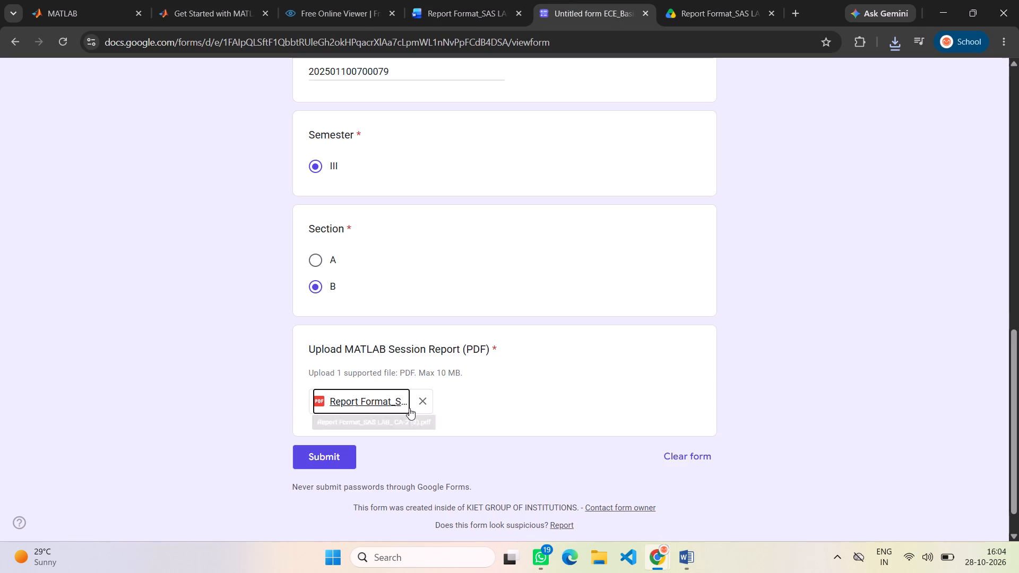
left_click(433, 399)
left_click(531, 0)
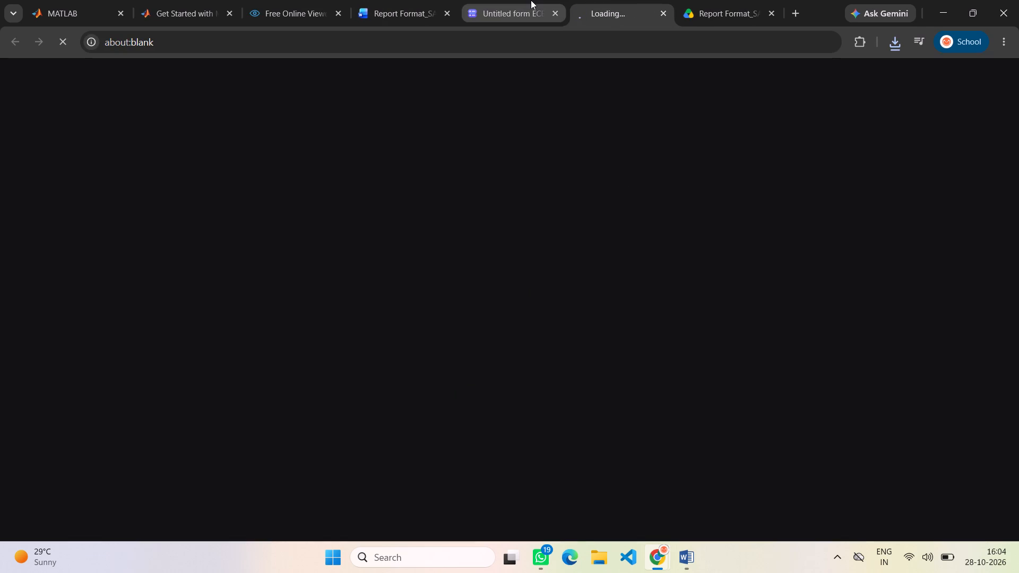
left_click(420, 398)
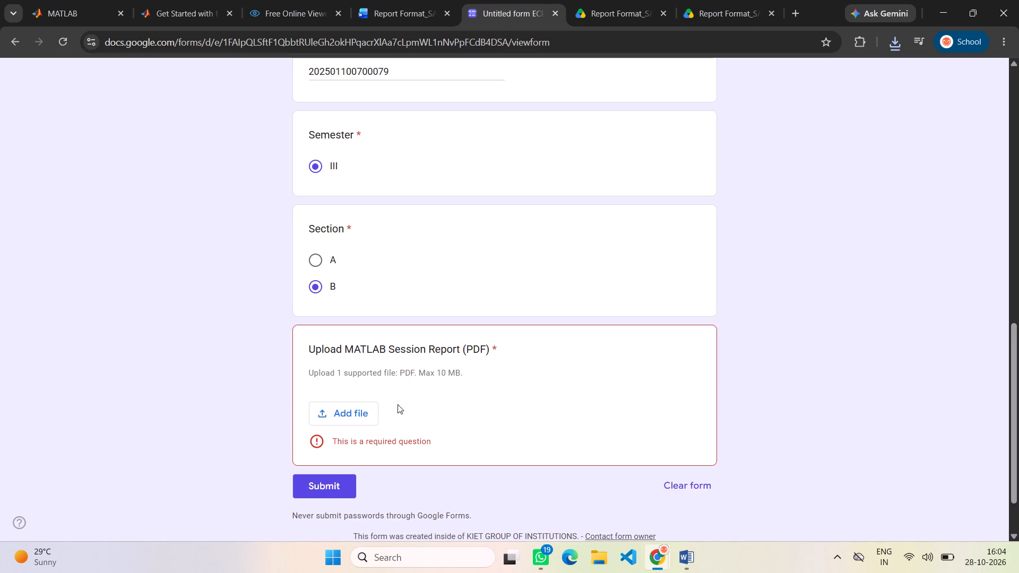
left_click(347, 411)
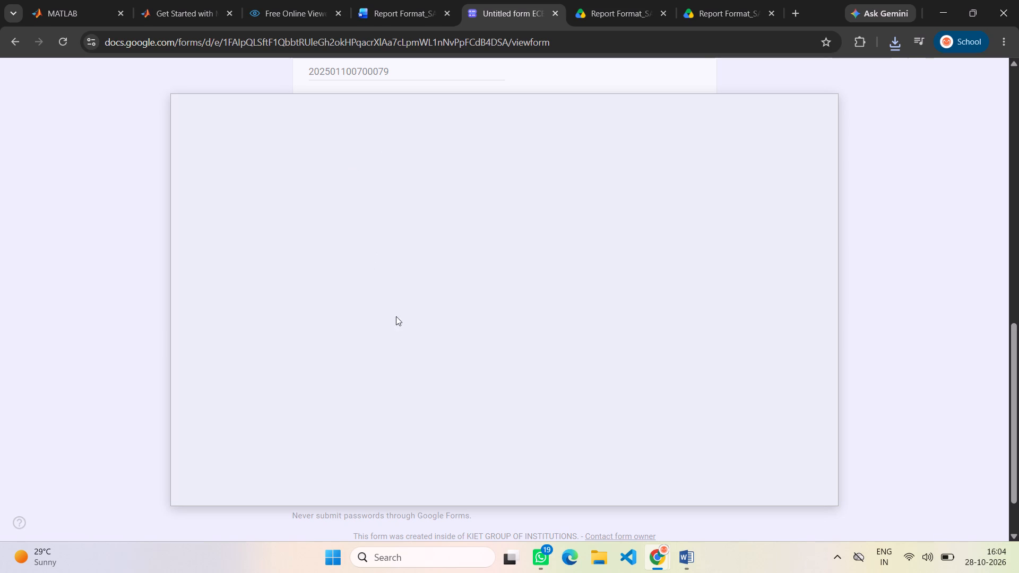
left_click(482, 398)
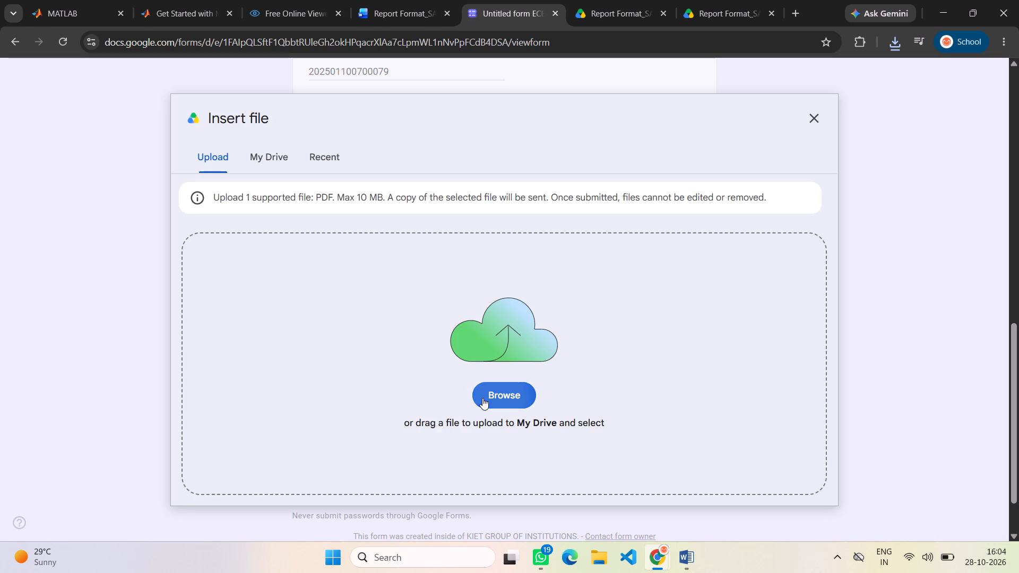
left_click(206, 121)
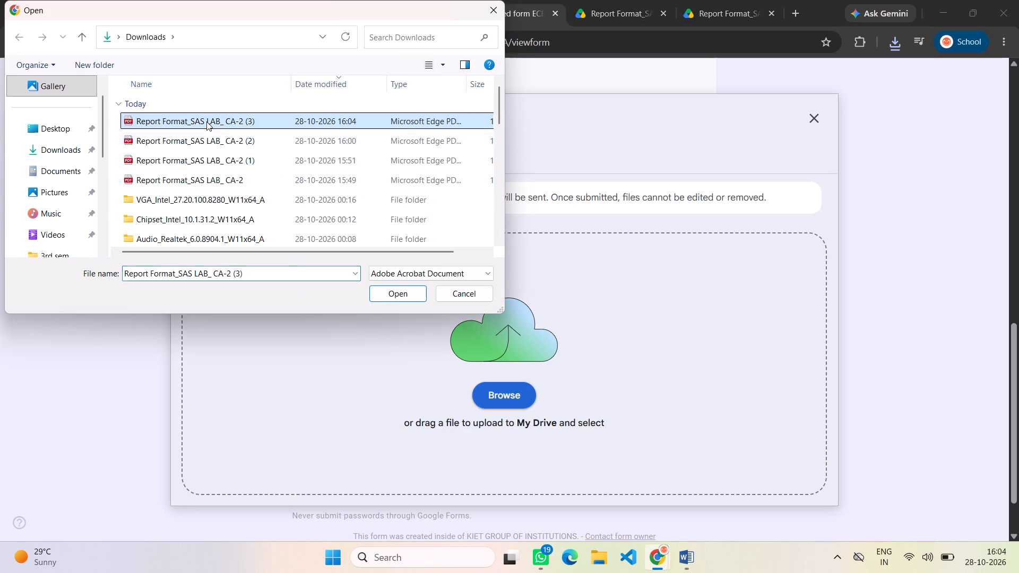
left_click(402, 295)
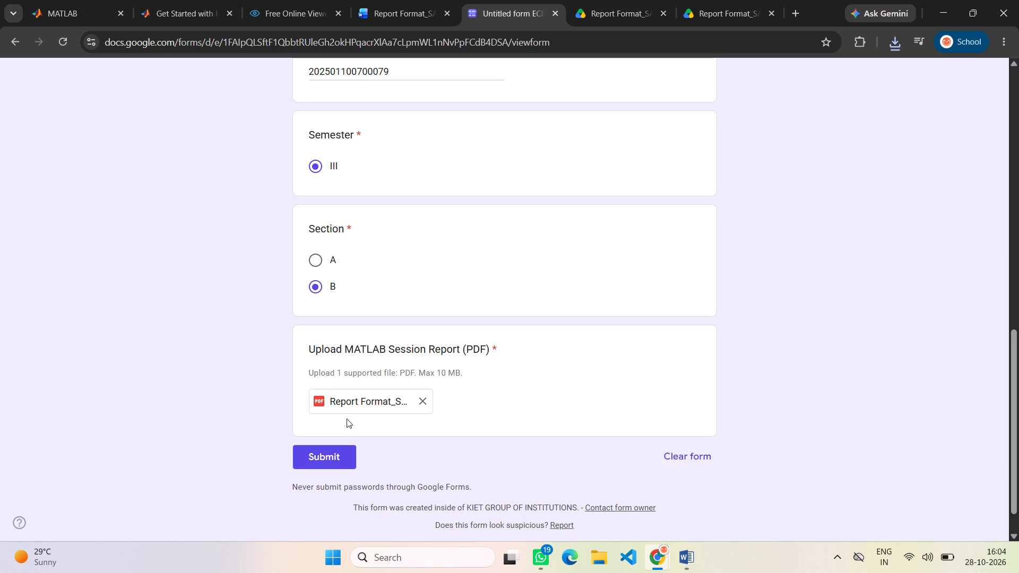
Open the newly attached report PDF from the form and check the student details on its cover page.
left_click(357, 406)
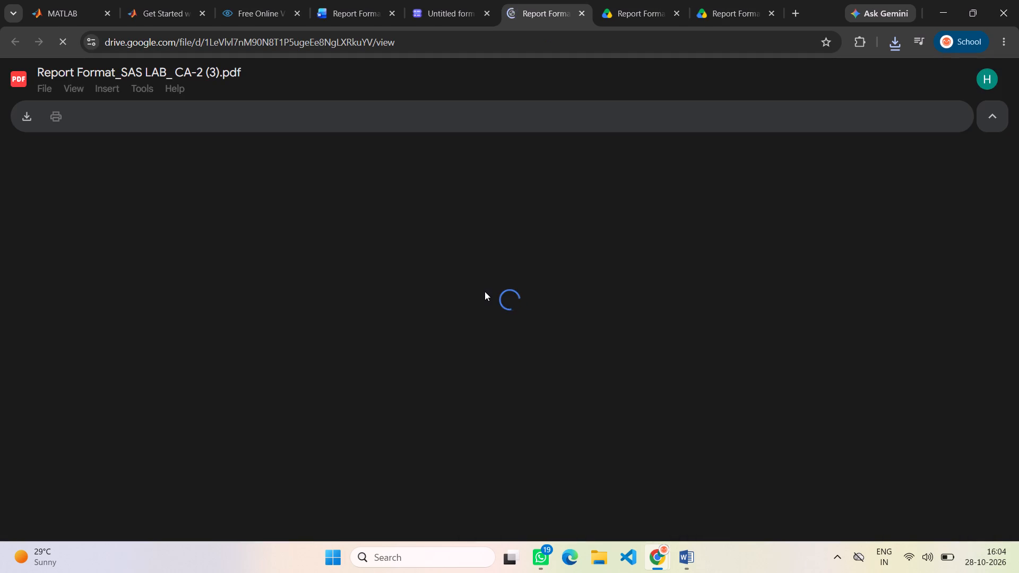
scroll(485, 291, "down", 5)
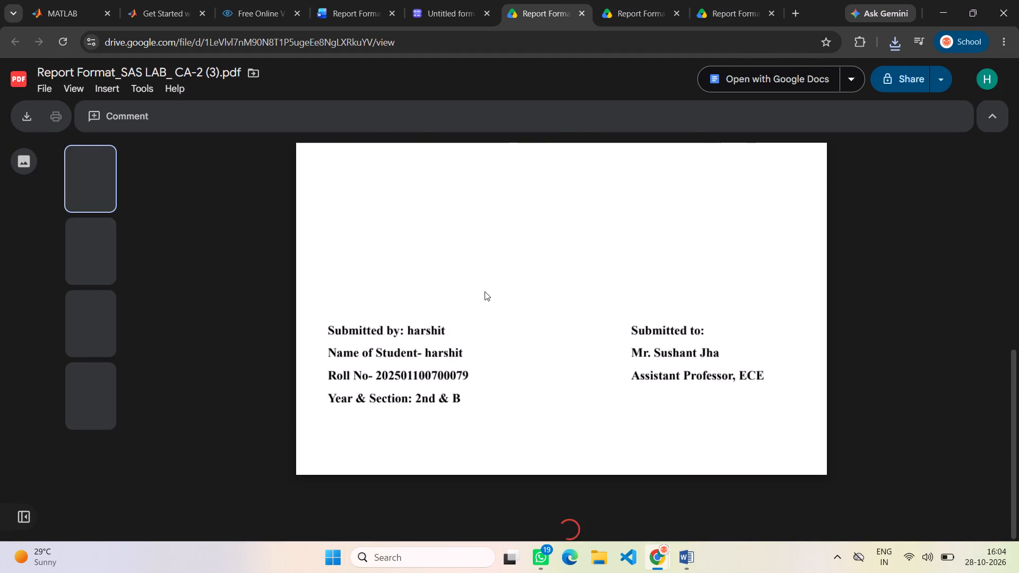
scroll(485, 291, "down", 1)
Return to the Google Form and submit it with the corrected MATLAB session report attached.
left_click(422, 0)
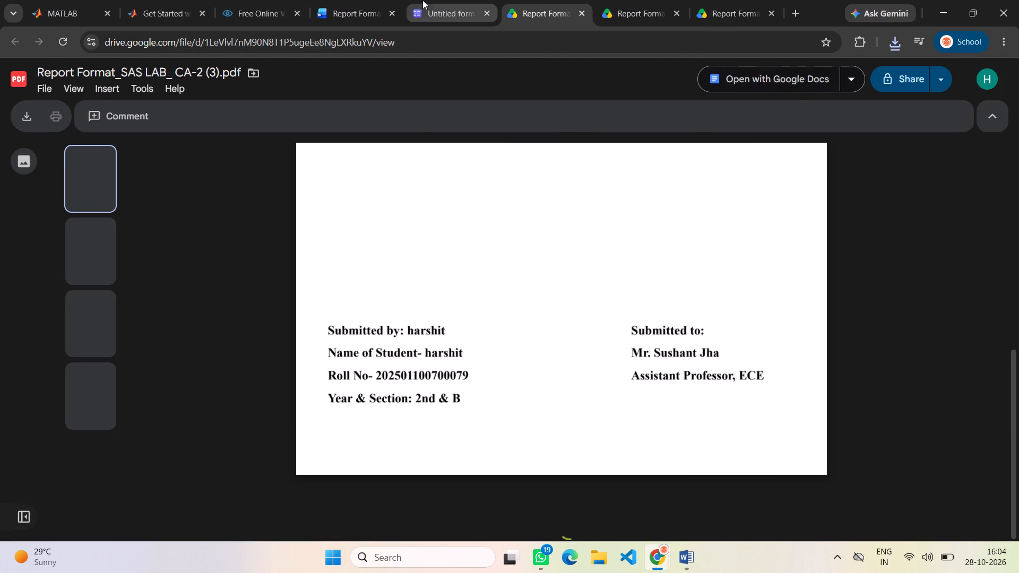
left_click(332, 452)
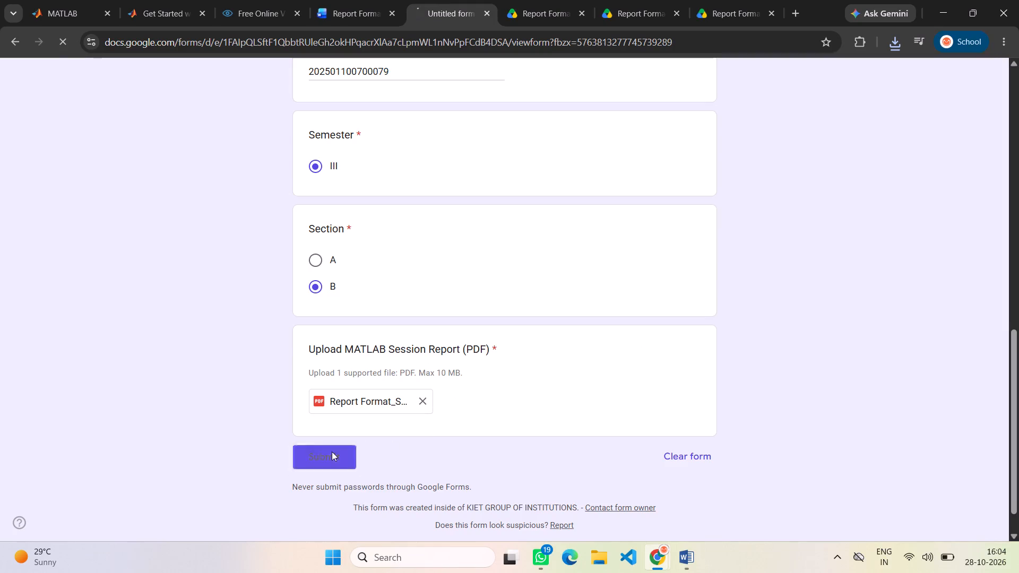
scroll(514, 285, "up", 7)
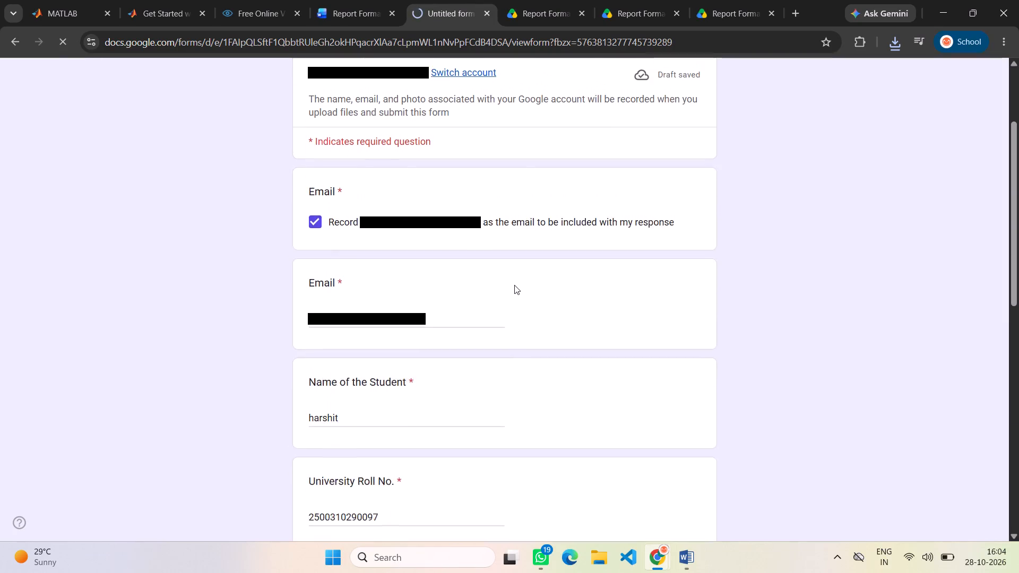